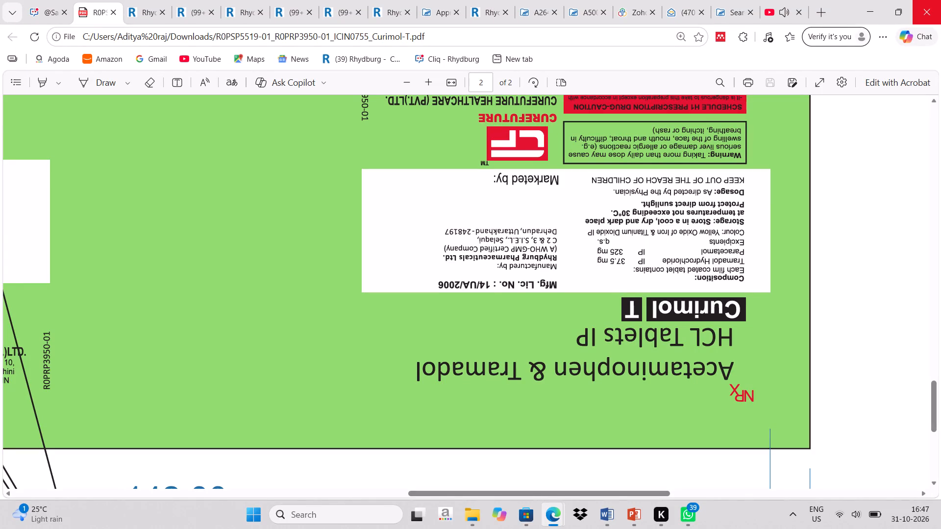
# In the Cliq chat, open the conversation with three unread messages and examine the shared image comparing the composition with the MFR.
pyautogui.click(50, 4)
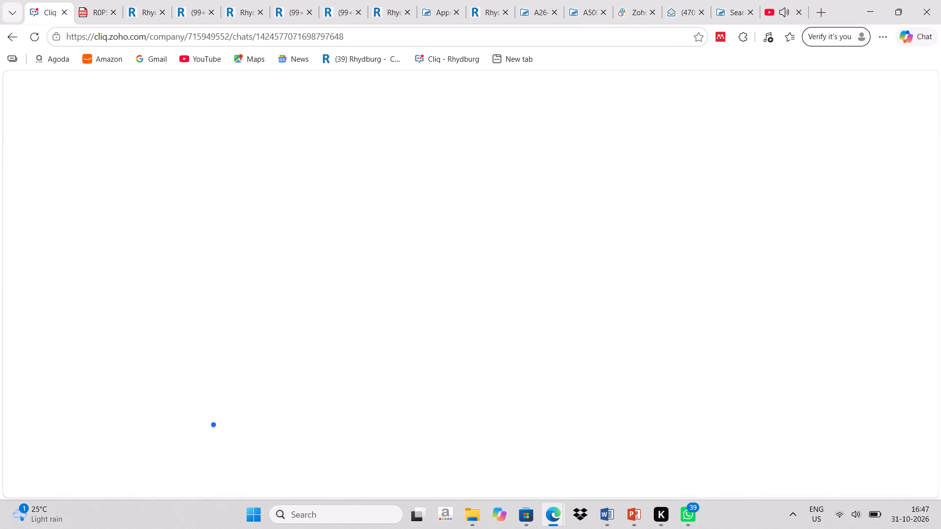
pyautogui.scroll(-6, 343, 338)
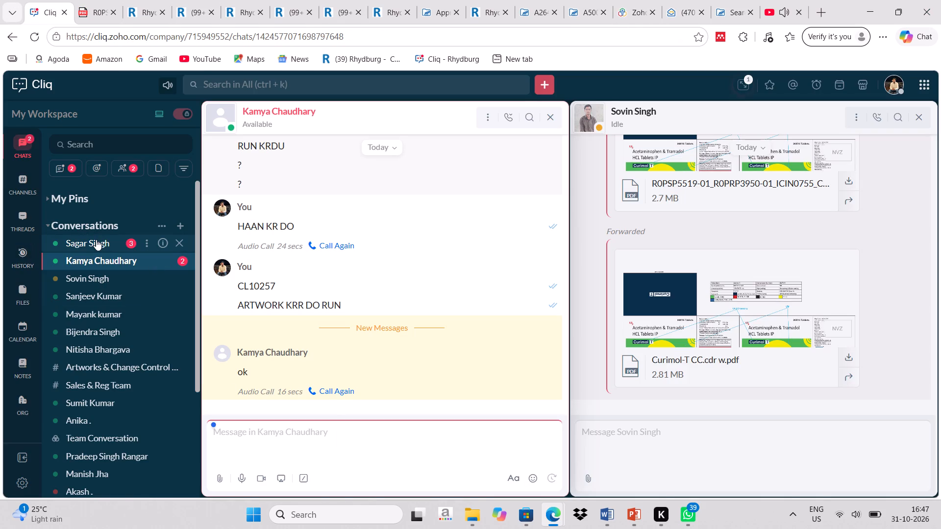
pyautogui.click(96, 242)
pyautogui.scroll(-10, 376, 289)
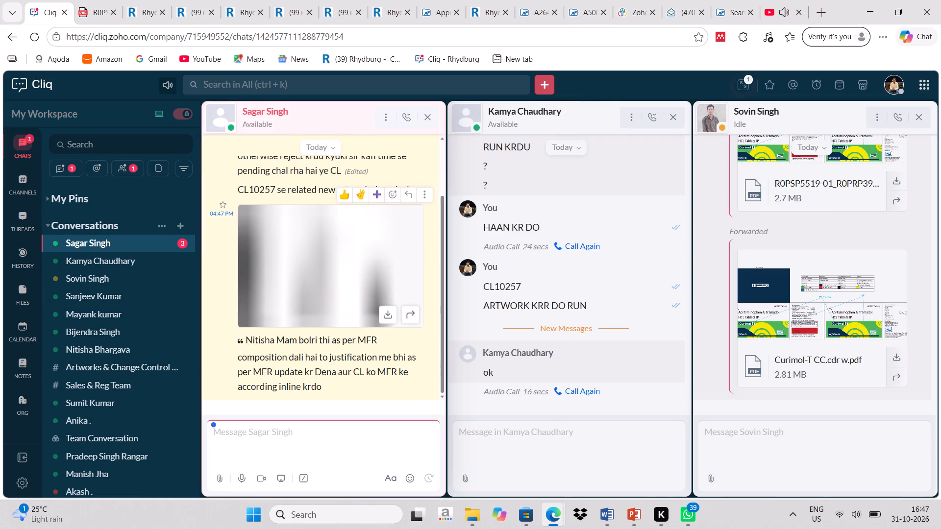
pyautogui.scroll(-6, 322, 375)
pyautogui.scroll(-5, 319, 333)
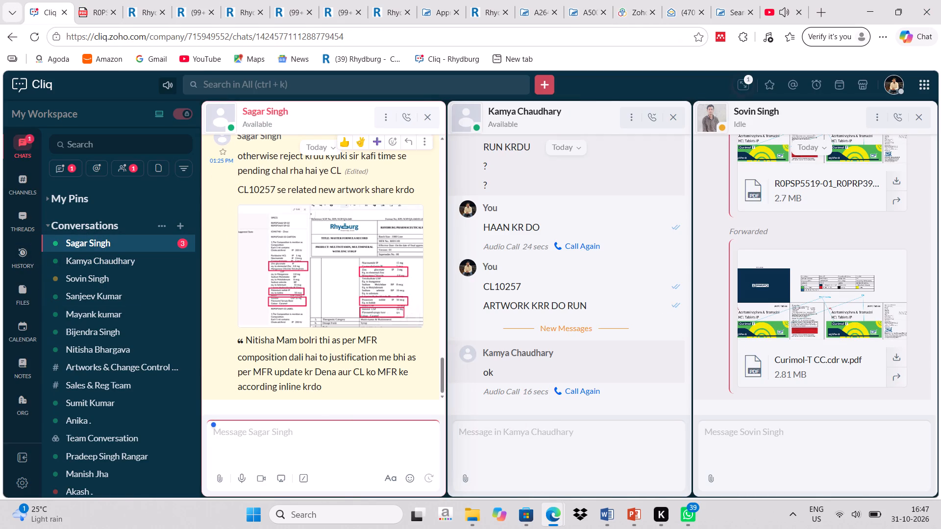
pyautogui.click(321, 291)
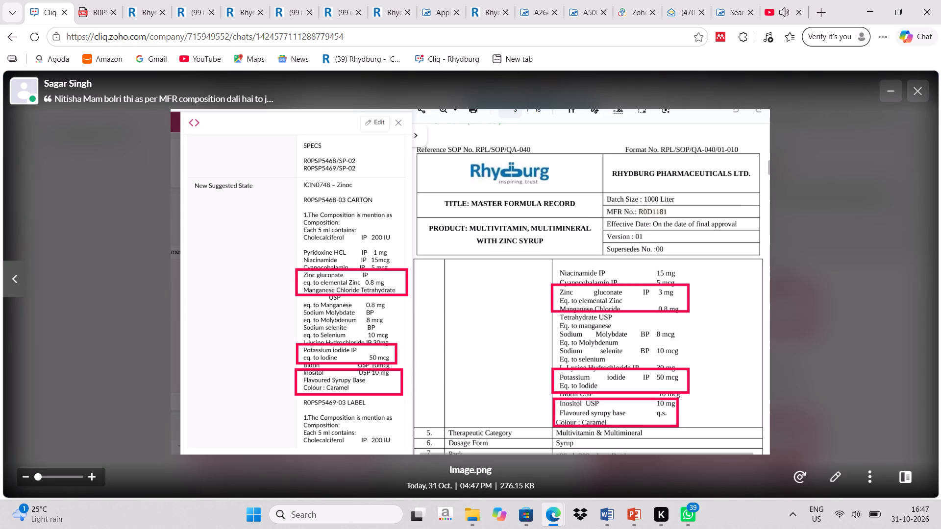
pyautogui.click(913, 92)
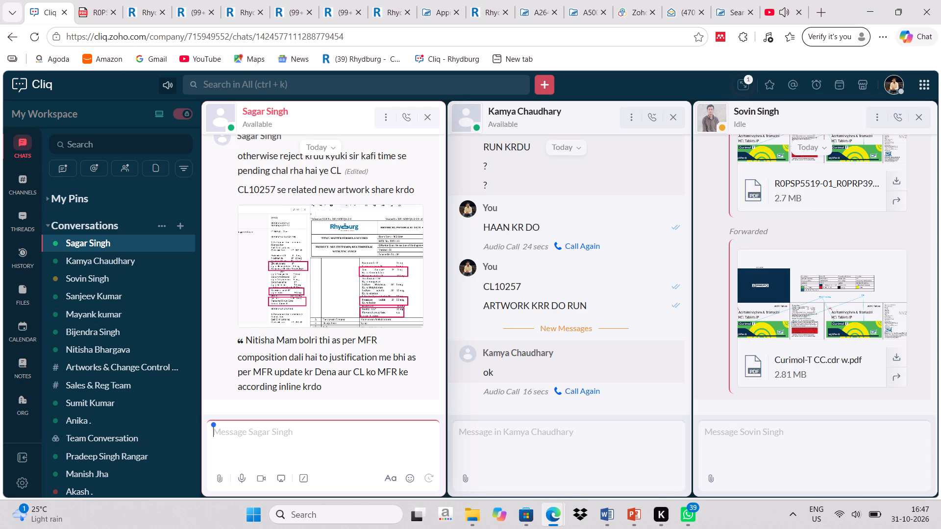
# Reply to the colleague who shared the composition image with "OK SIR KRT AHU".
pyautogui.write('OK SIR')
pyautogui.press('space')
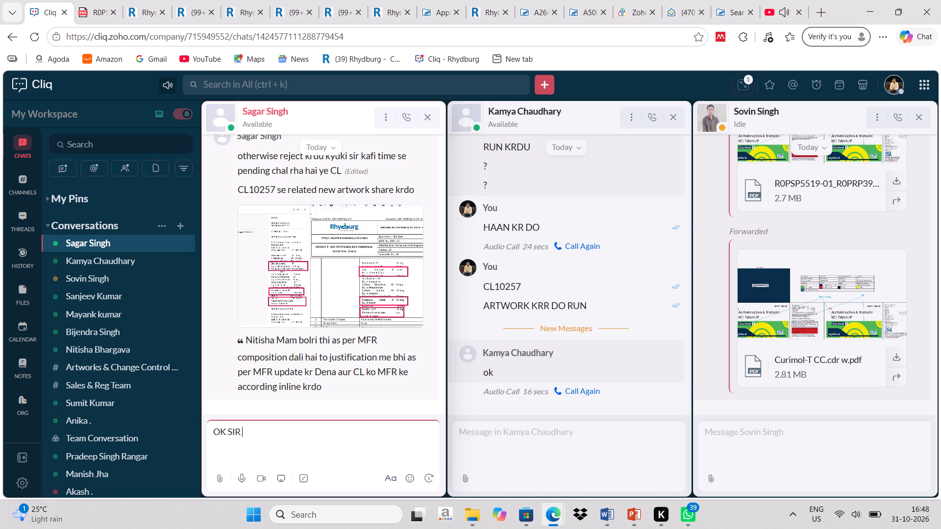
pyautogui.write('KRT A')
pyautogui.write('HU')
pyautogui.press('Return')
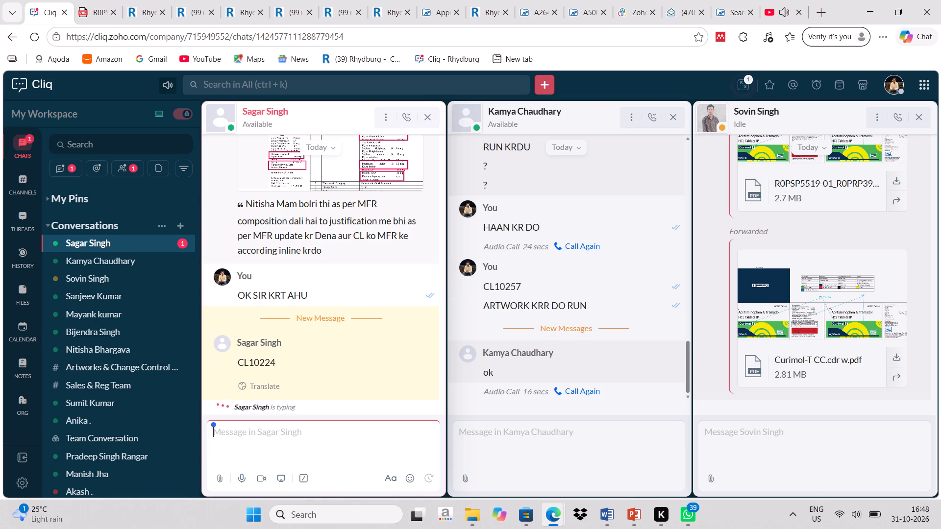
# In the Rhydburg Change Control report, filter Request By (ID) to contain the requester ID shown on record CL10244.
pyautogui.click(146, 8)
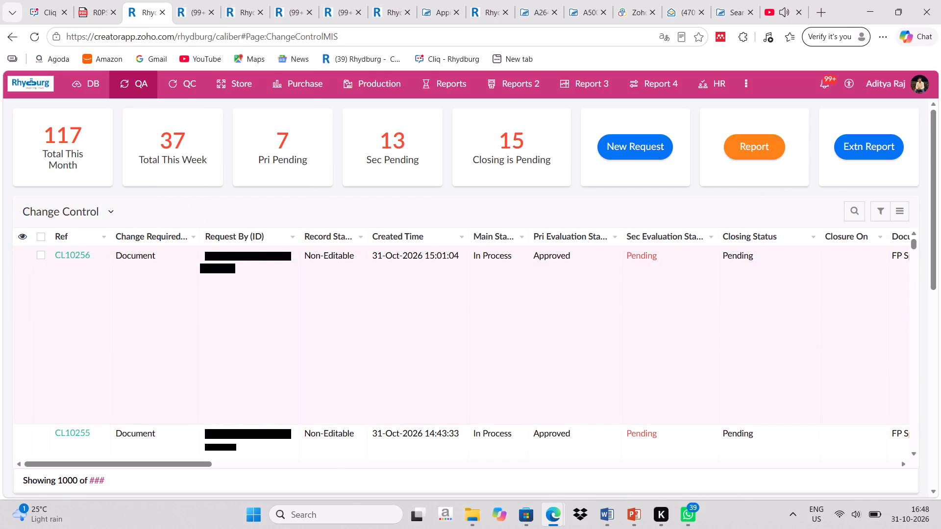
pyautogui.scroll(-15, 297, 389)
pyautogui.scroll(-16, 297, 389)
pyautogui.scroll(-6, 297, 389)
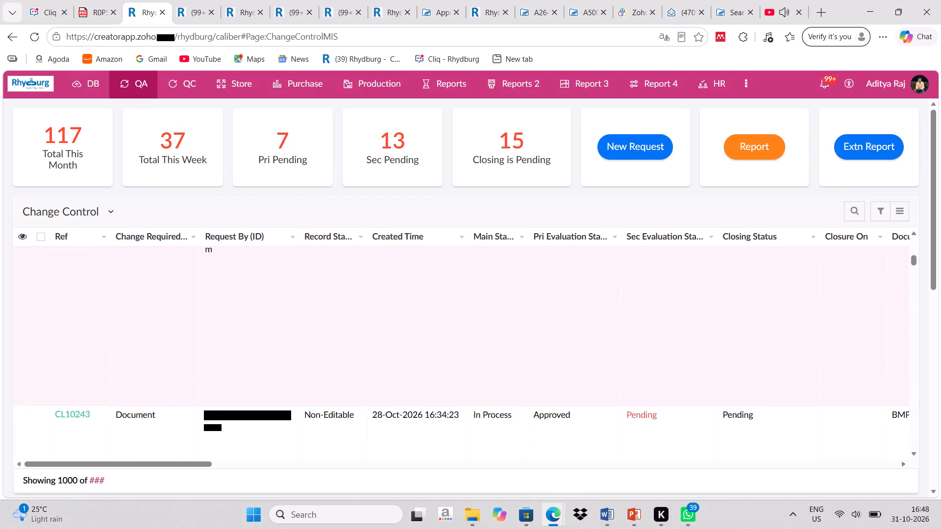
pyautogui.scroll(-3, 297, 389)
pyautogui.scroll(7, 297, 389)
pyautogui.scroll(-2, 297, 389)
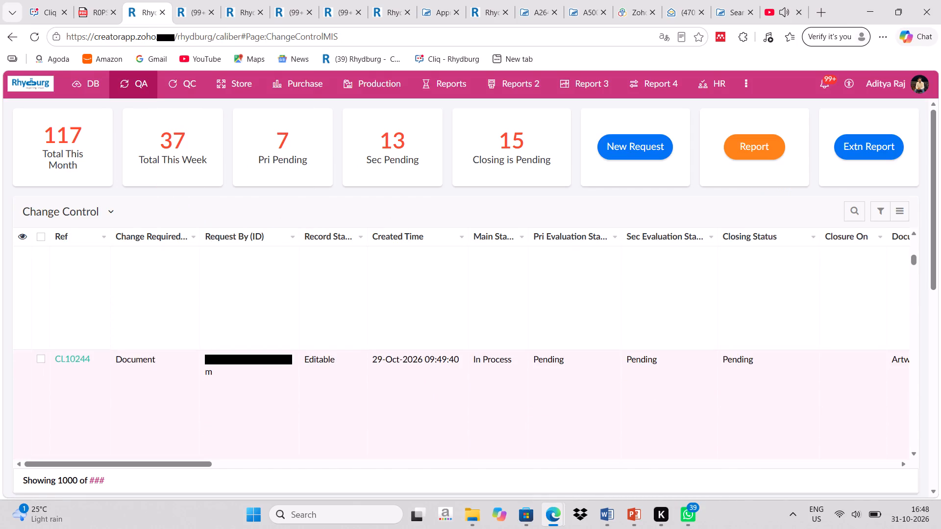
pyautogui.moveTo(201, 359); pyautogui.dragTo(215, 372)
pyautogui.click(243, 328)
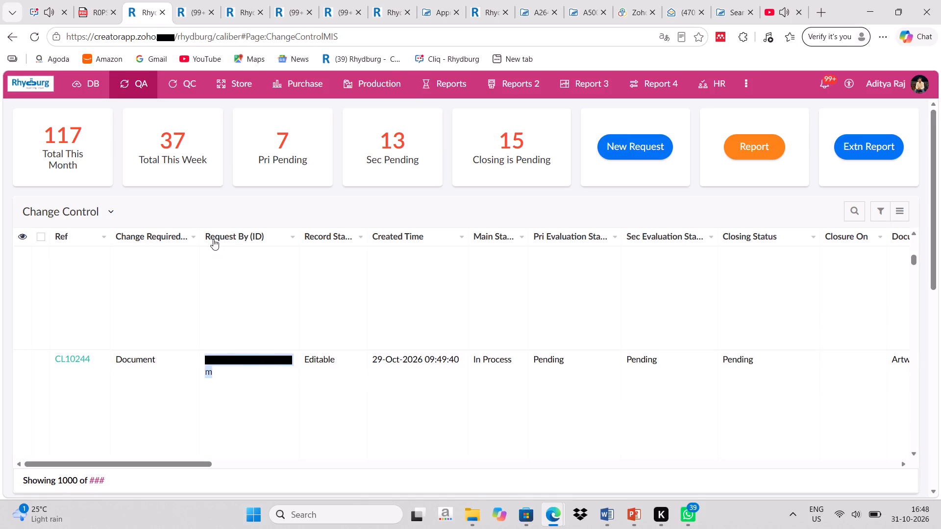
pyautogui.click(214, 239)
pyautogui.click(222, 254)
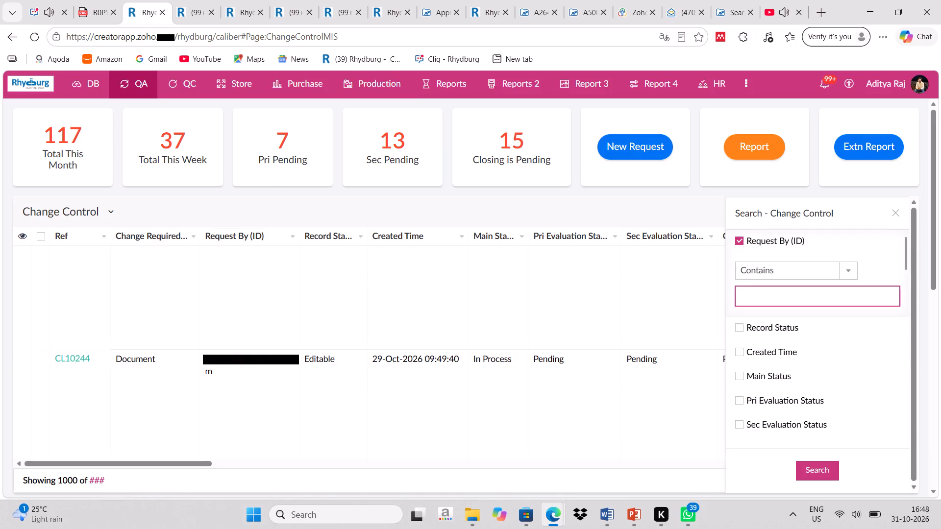
pyautogui.hotkey('ctrl', 'v')
pyautogui.press('Return')
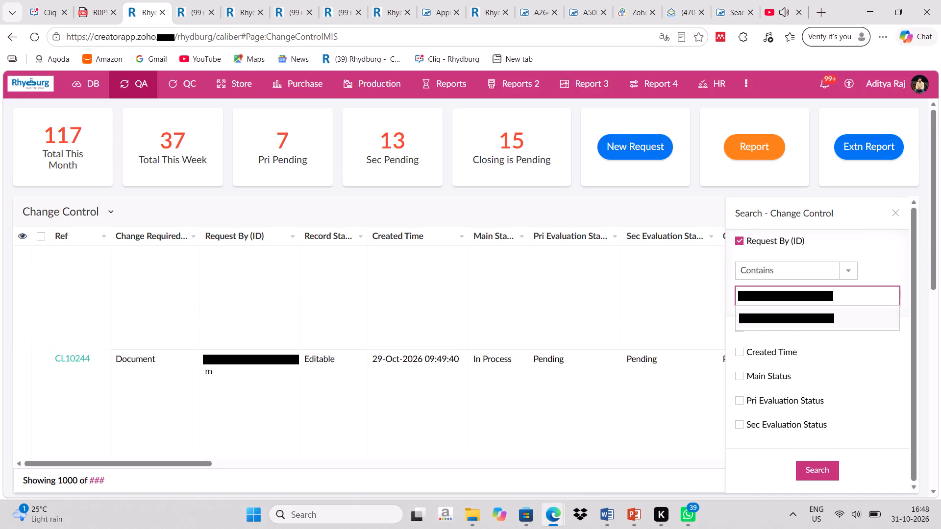
pyautogui.press('Return')
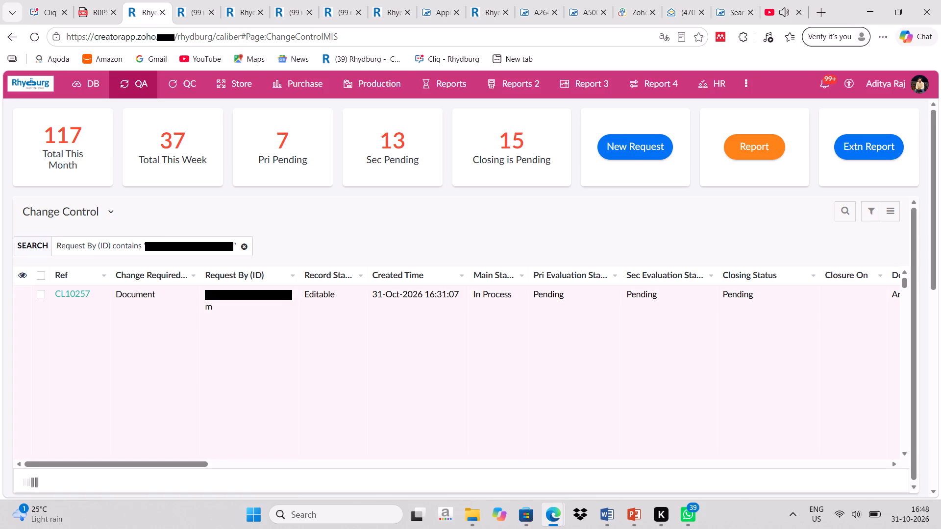
# Add a search condition to the Change Control report: Pri Evaluation Status contains "Pending".
pyautogui.click(557, 273)
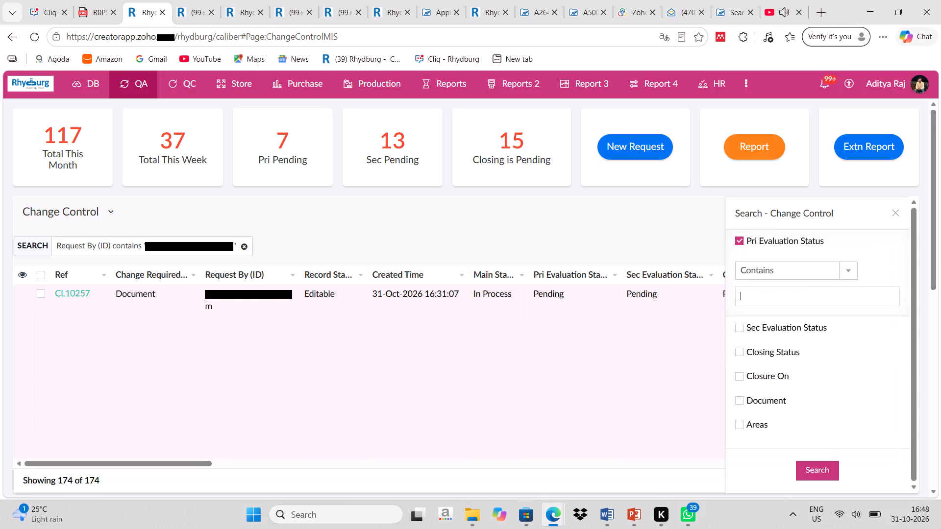
pyautogui.write('Pen')
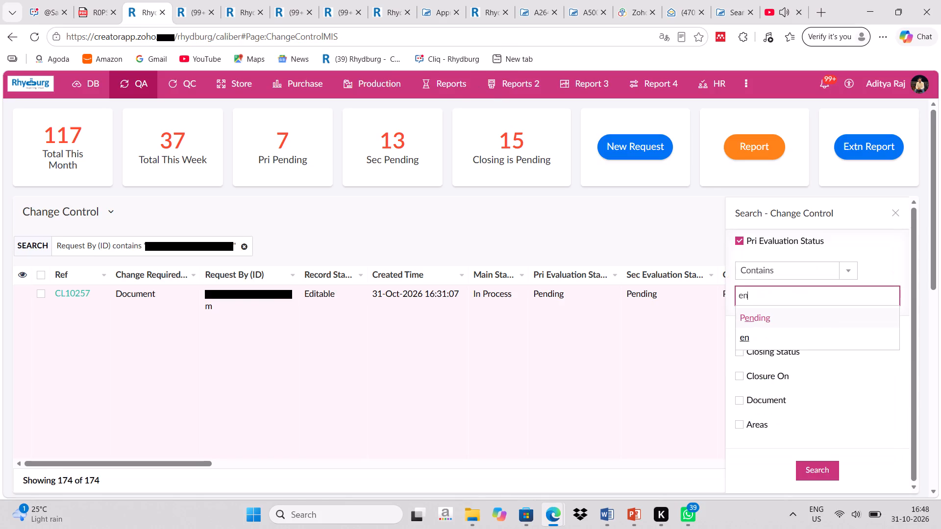
pyautogui.click(758, 317)
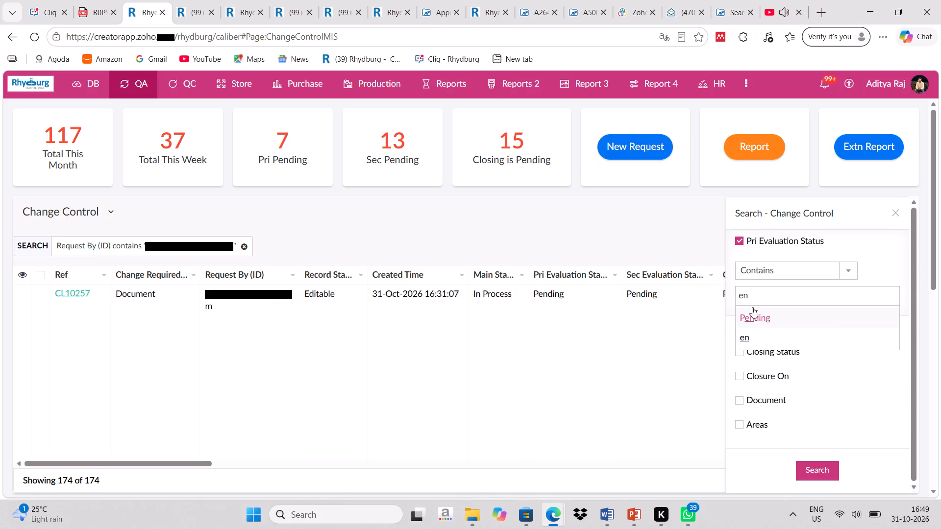
pyautogui.click(829, 474)
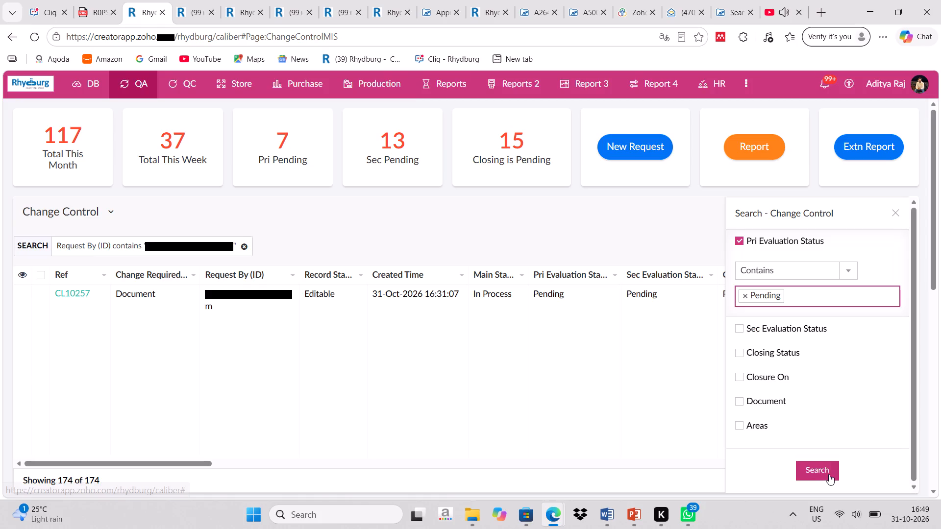
pyautogui.click(829, 474)
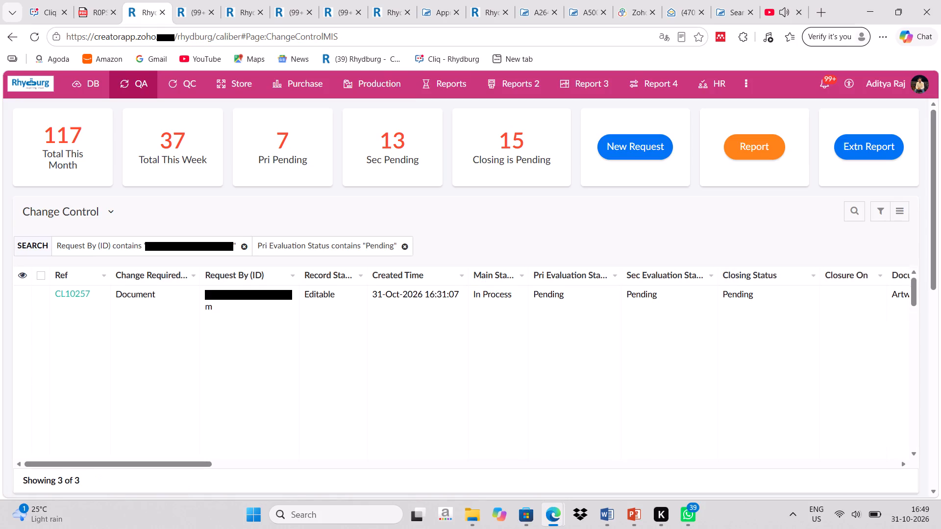
# Examine the filtered change control records, including their Current / Previous State and New Suggested State details.
pyautogui.scroll(-1, 472, 406)
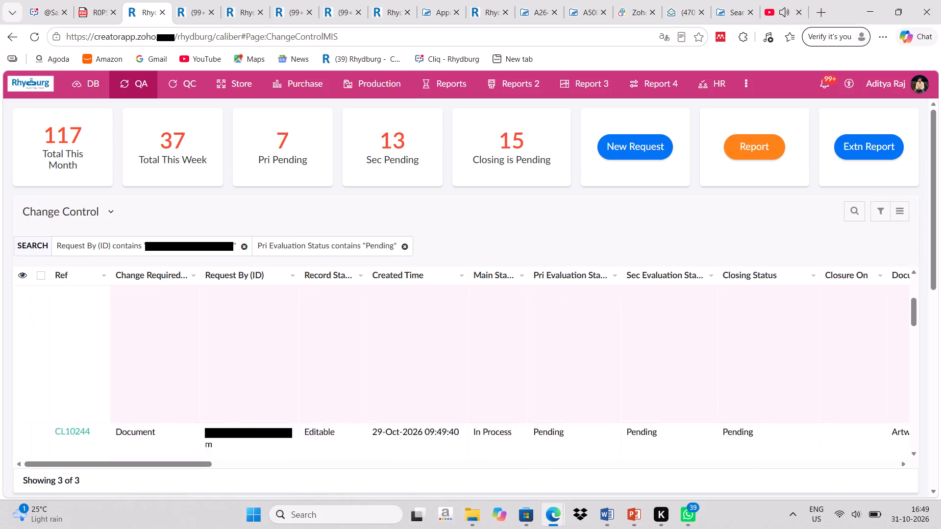
pyautogui.scroll(-2, 472, 406)
pyautogui.hscroll(-6, 472, 406)
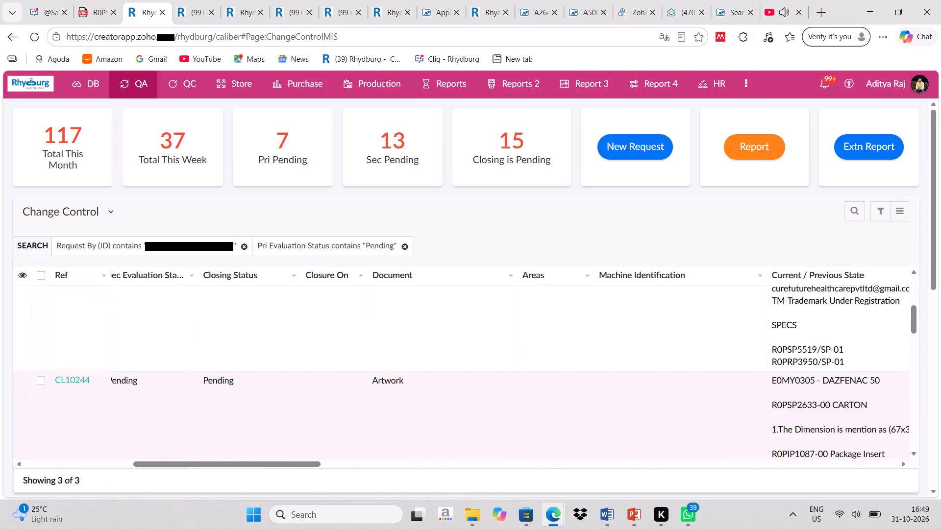
pyautogui.hscroll(-2, 472, 406)
pyautogui.hscroll(-3, 787, 528)
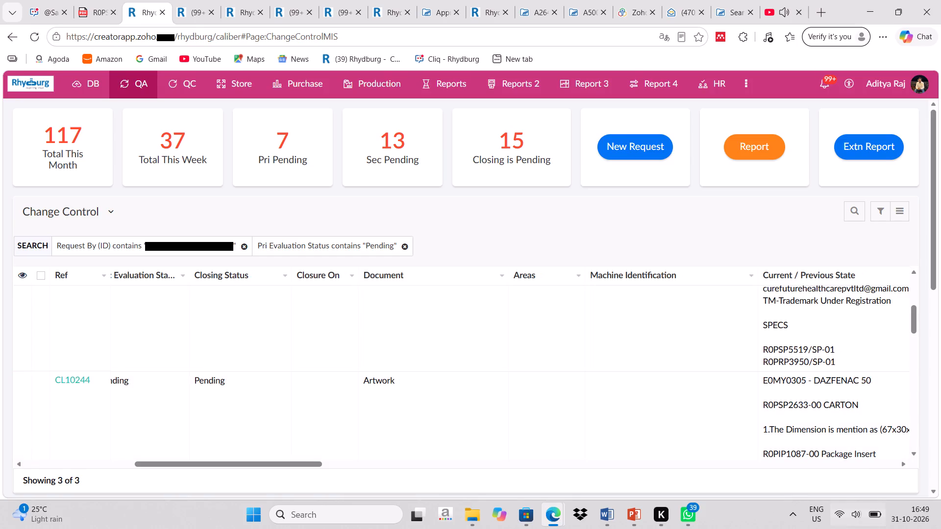
pyautogui.hscroll(-5, 940, 483)
pyautogui.hscroll(-1, 791, 421)
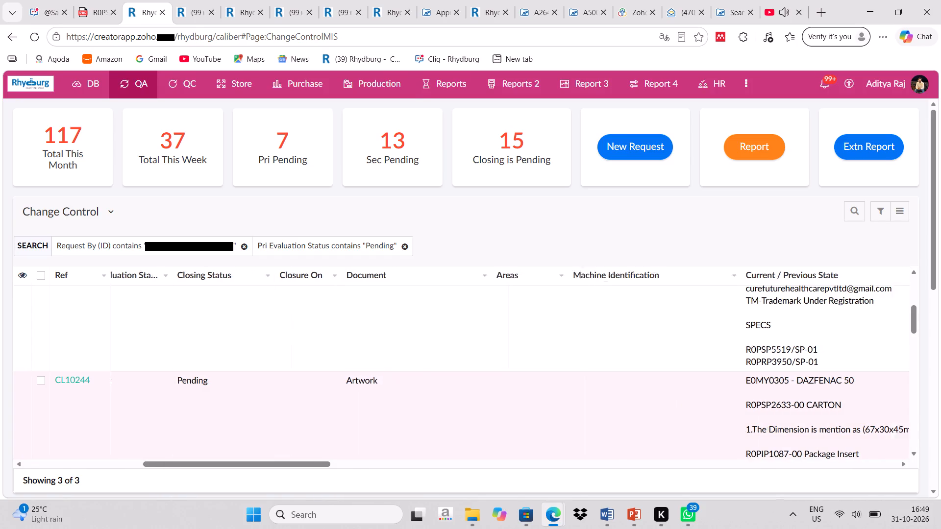
pyautogui.hscroll(-4, 791, 421)
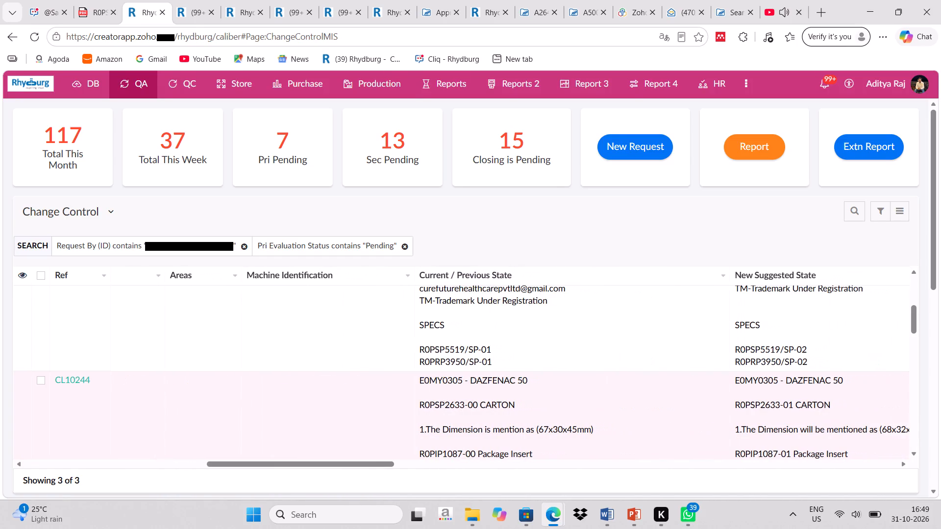
# Back in the Cliq conversation about CL10224, send the replies "hnn sir" and "krr do baad mea daal dunga".
pyautogui.click(47, 11)
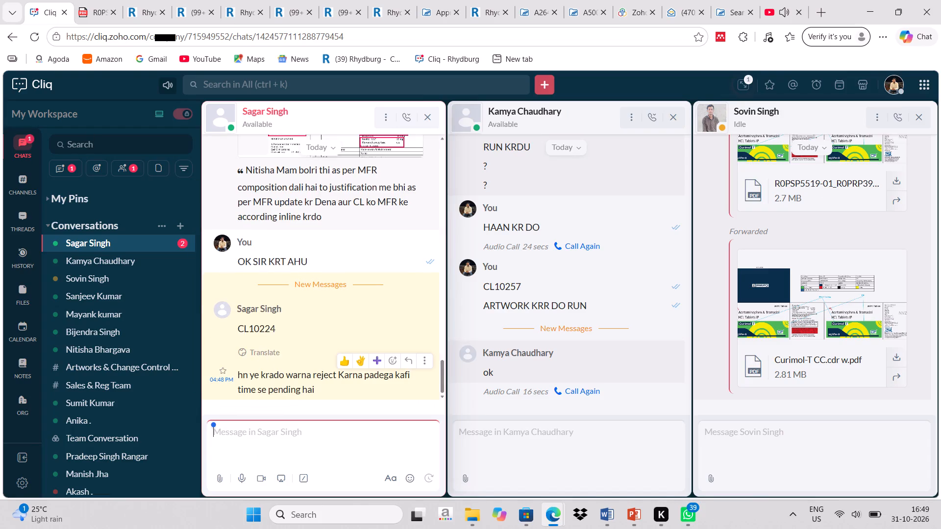
pyautogui.write('hnn sir')
pyautogui.press('Return')
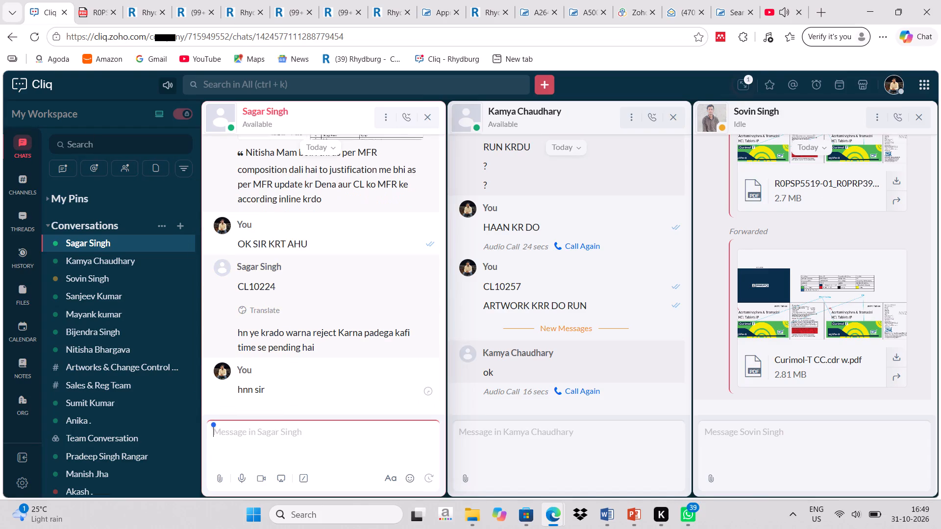
pyautogui.write('krr do baad mea daal dunga')
pyautogui.press('Return')
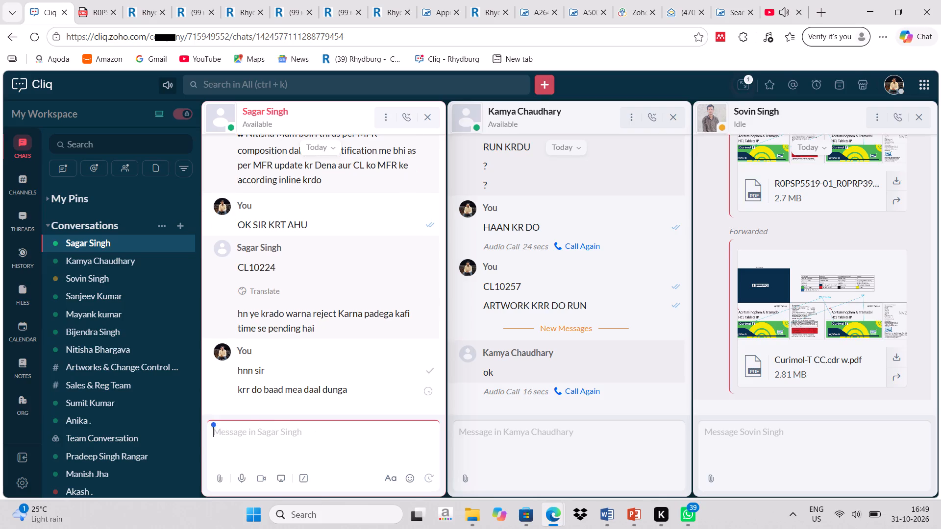
# Copy the product code ICIN0748 from the Current / Previous State of record CL10224 in the Change Control report.
pyautogui.scroll(1, 315, 371)
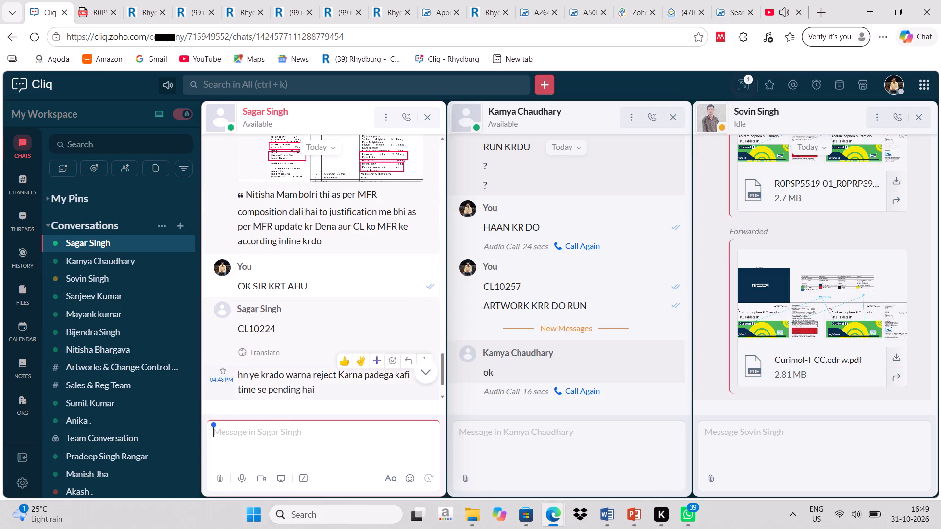
pyautogui.scroll(2, 285, 327)
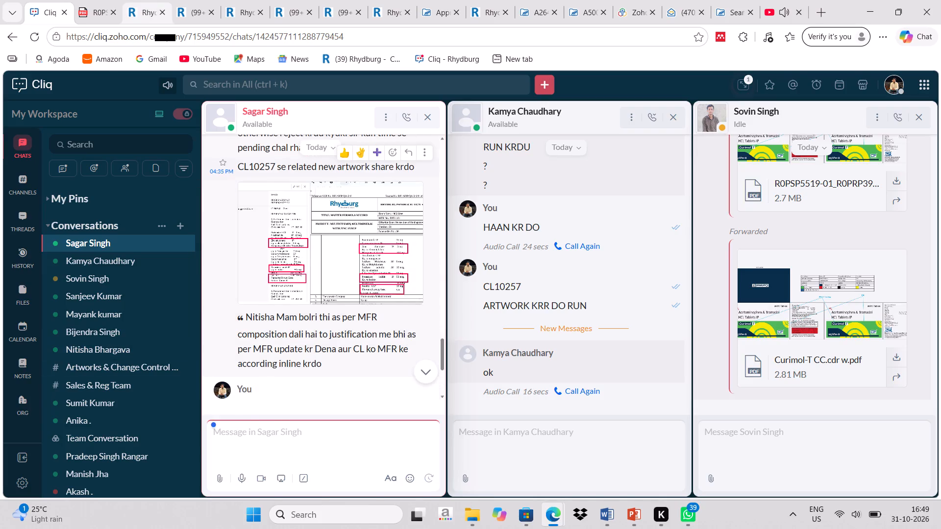
pyautogui.click(128, 1)
pyautogui.scroll(-16, 347, 363)
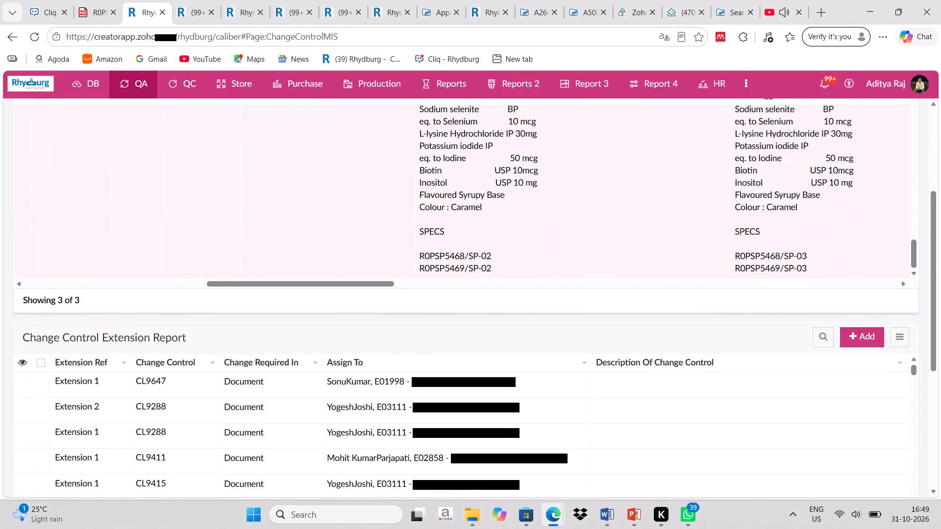
pyautogui.scroll(9, 361, 264)
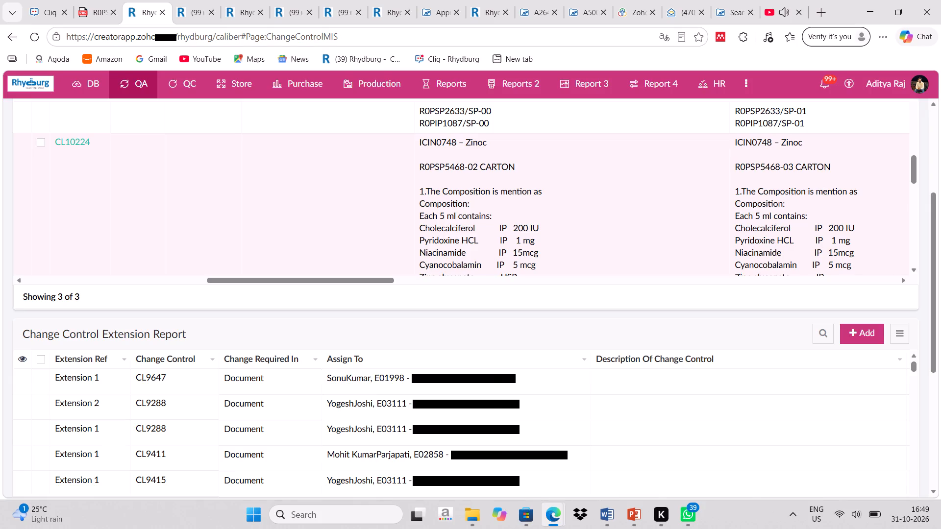
pyautogui.moveTo(418, 141); pyautogui.dragTo(455, 147)
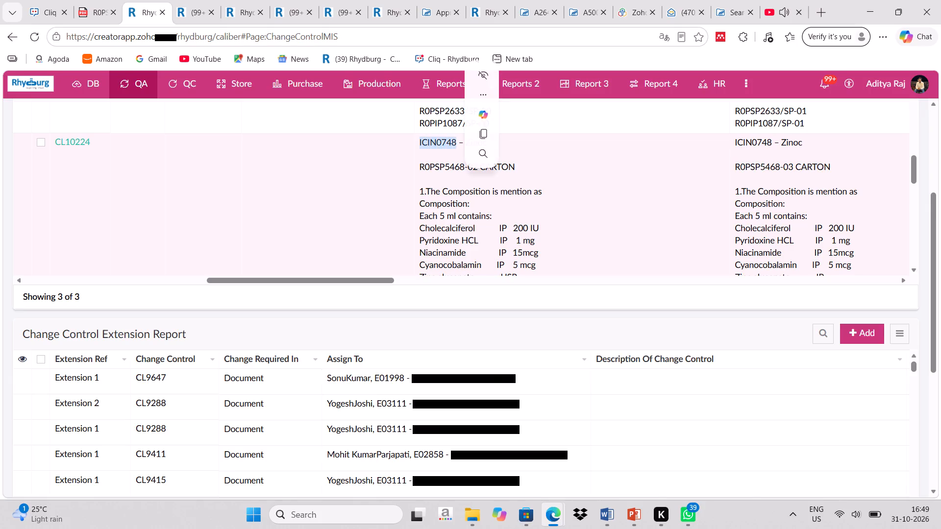
pyautogui.click(485, 132)
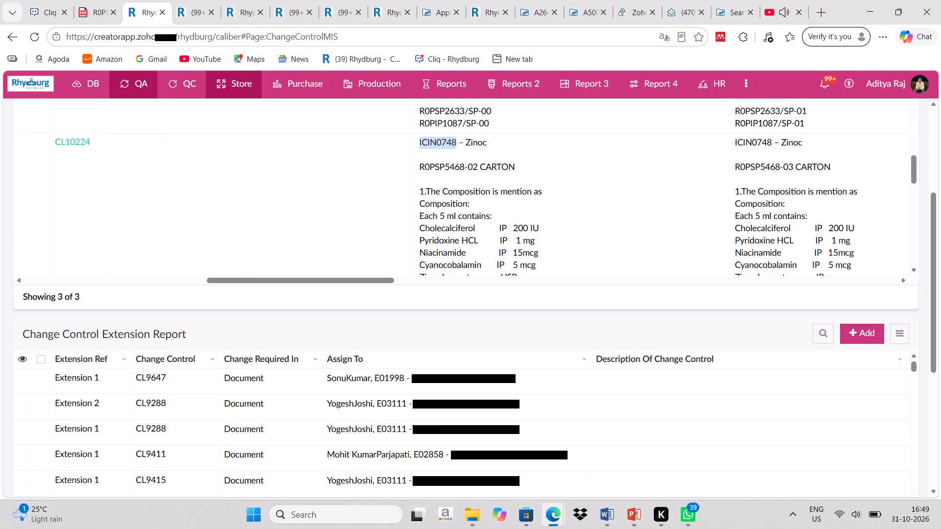
# Close the three leftover WorkDrive browser tabs beside the Change Control page, including A2644.pdf.
pyautogui.click(454, 9)
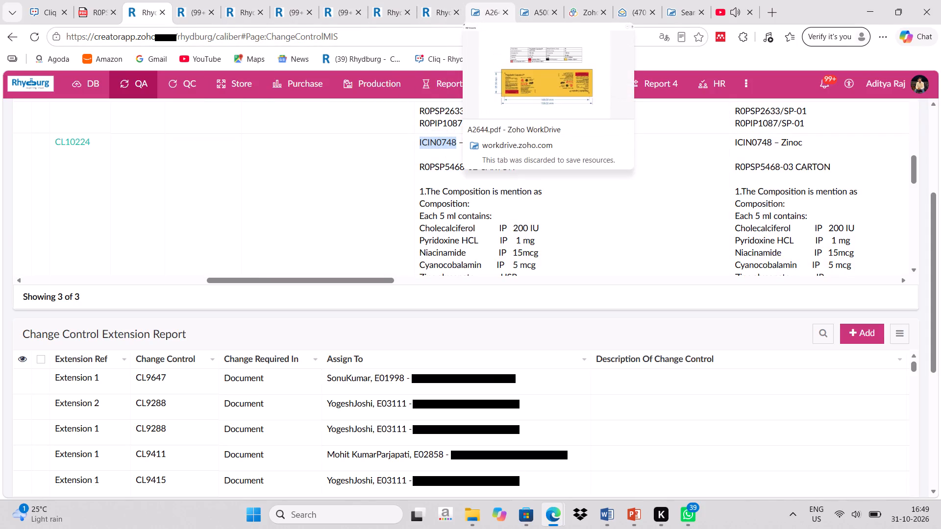
pyautogui.click(507, 12)
pyautogui.click(507, 12)
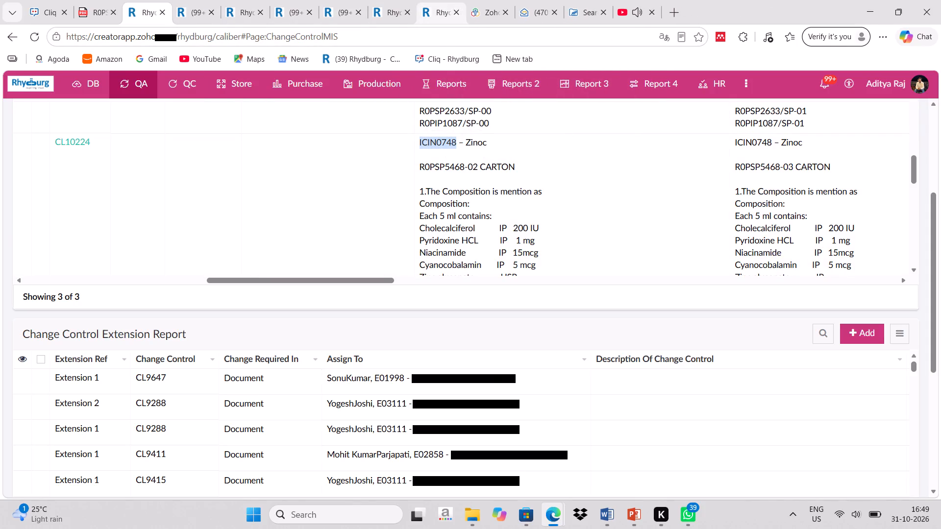
# Filter the Artwork Review Report so that Product contains "ICIN0748" instead of the existing product code.
pyautogui.click(431, 3)
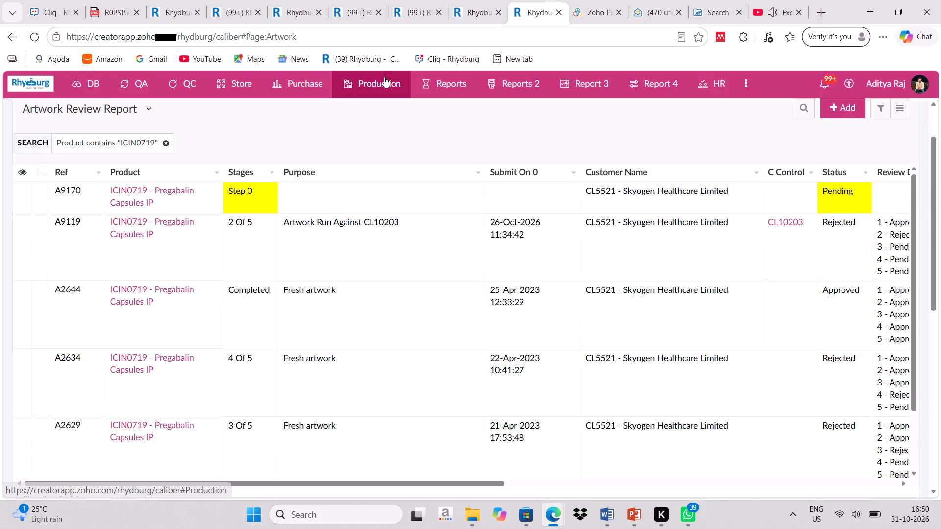
pyautogui.click(121, 171)
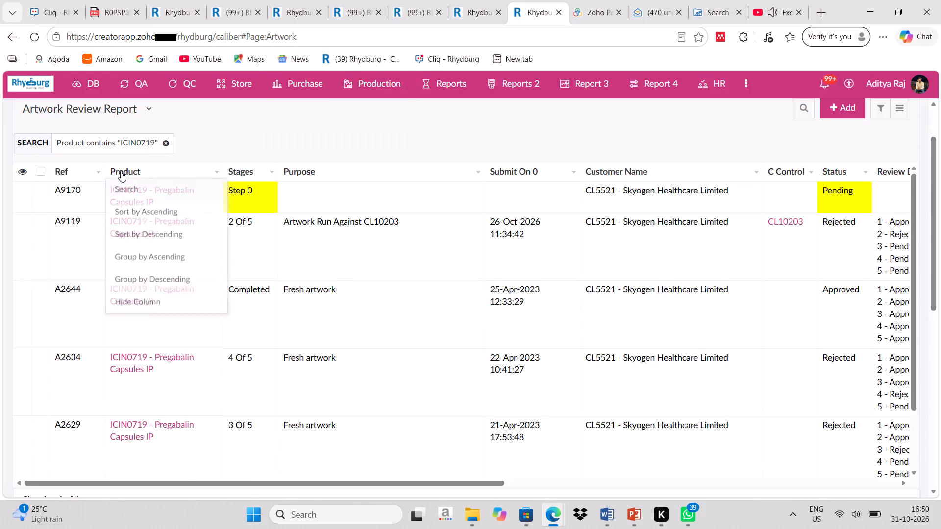
pyautogui.click(146, 192)
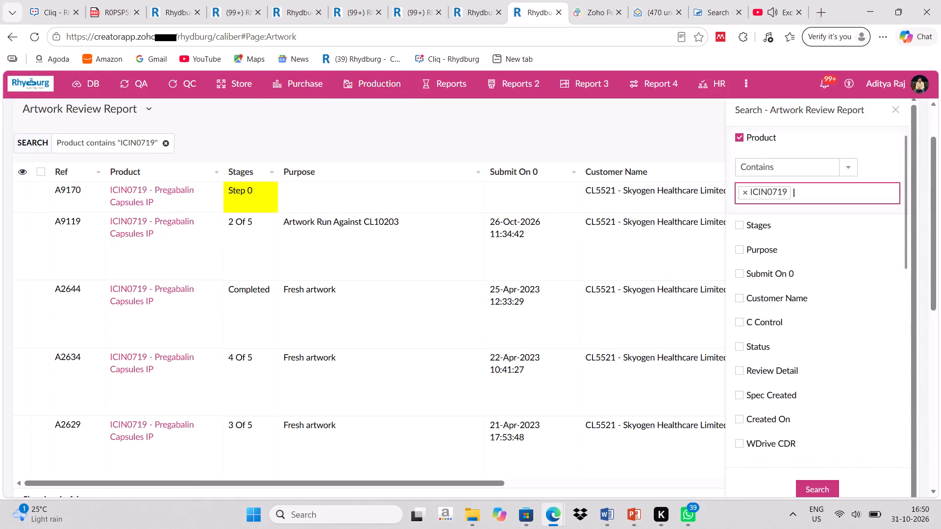
pyautogui.click(744, 193)
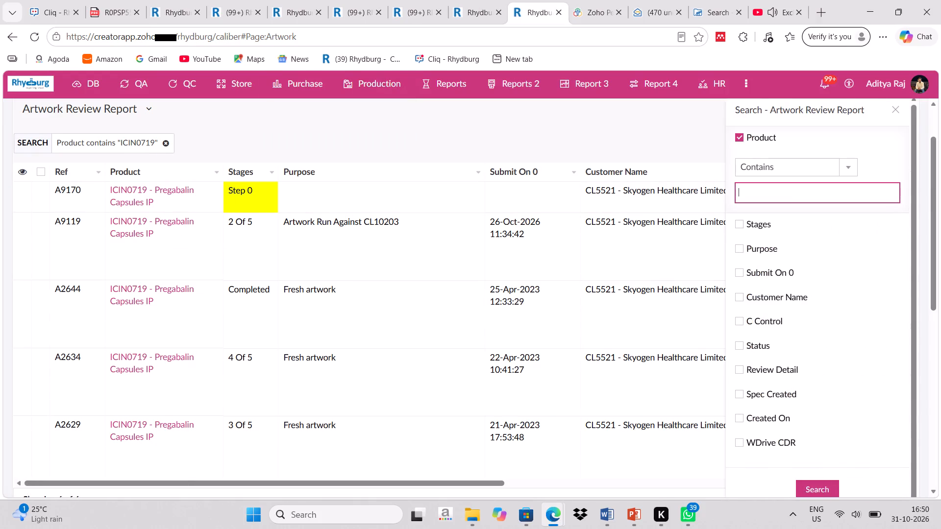
pyautogui.hotkey('ctrl', 'v')
pyautogui.press('Return')
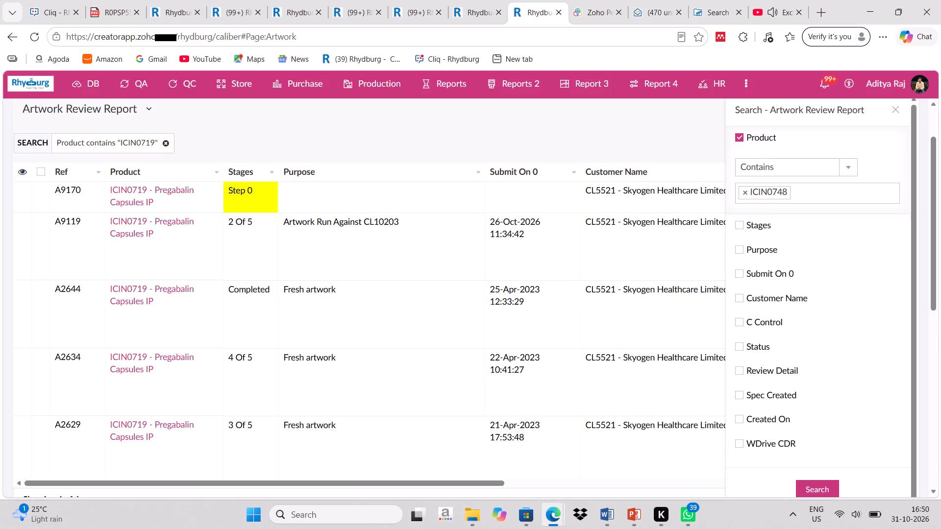
pyautogui.press('Return')
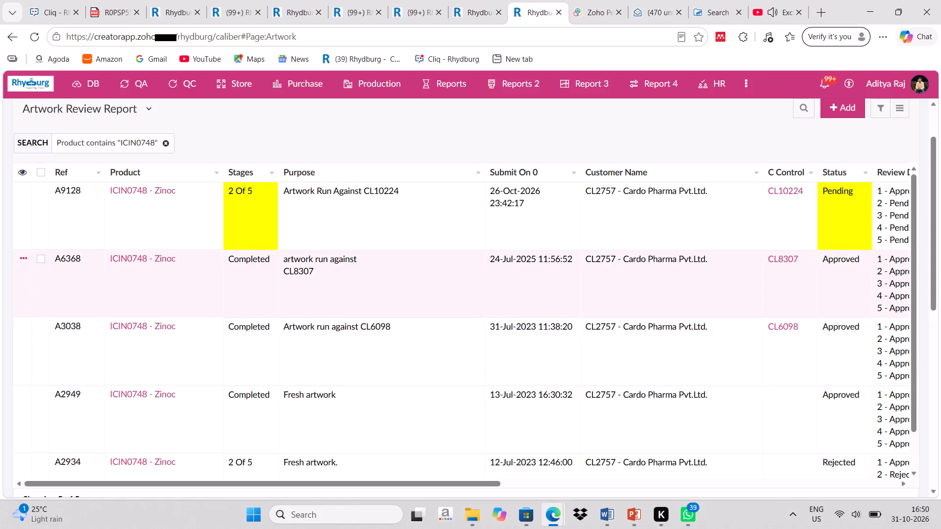
# Open artwork record A6368, go to its Zinoc product details and copy the MFR number R0D1181.
pyautogui.click(215, 261)
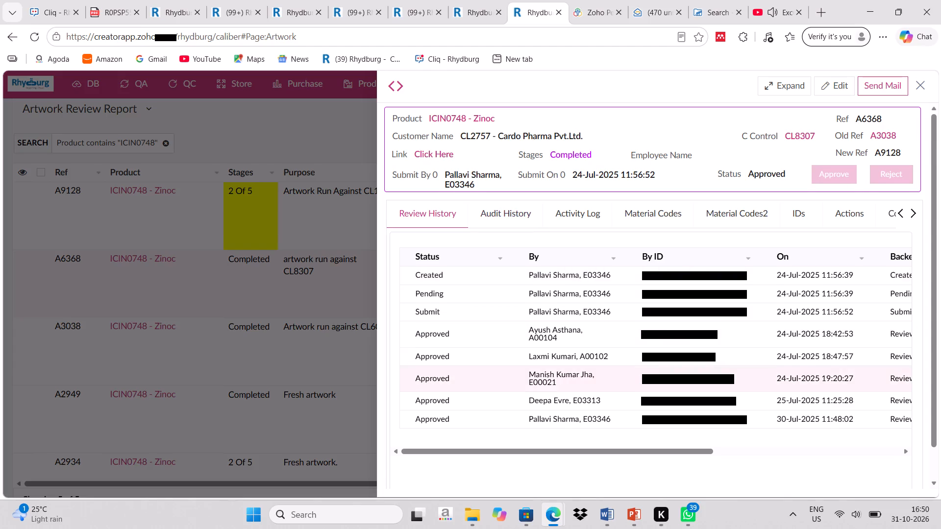
pyautogui.scroll(-2, 488, 383)
pyautogui.scroll(7, 479, 218)
pyautogui.click(448, 120)
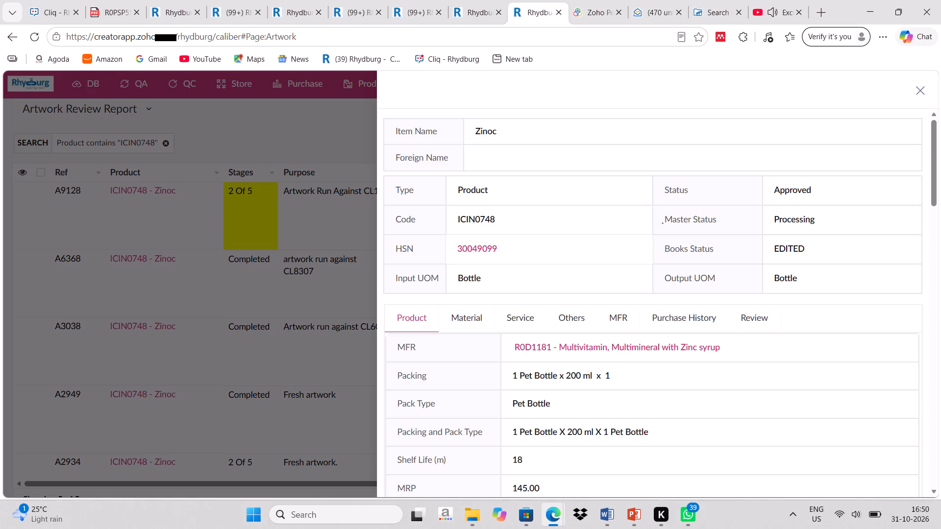
pyautogui.moveTo(512, 345); pyautogui.dragTo(552, 344)
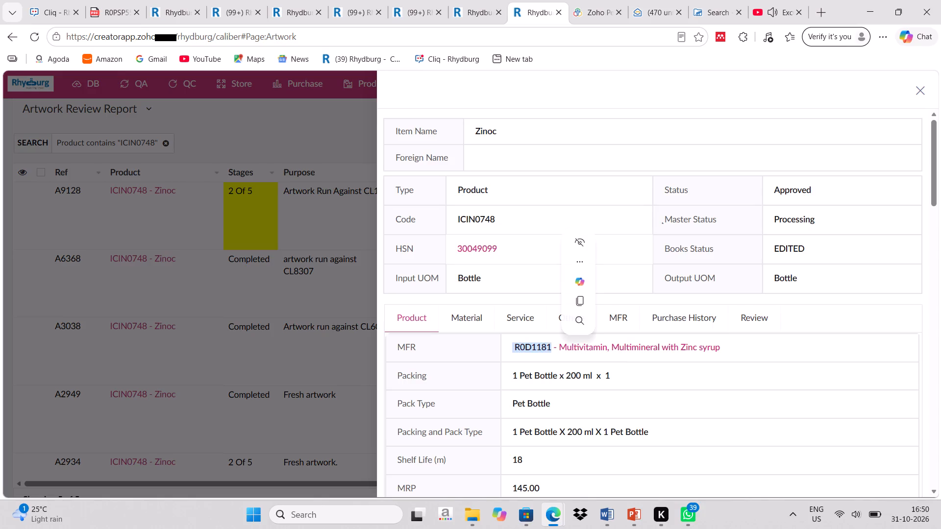
pyautogui.click(578, 299)
# Go to the Master Records - BMPR page under QA and search it for MFR number R0D1181.
pyautogui.click(165, 10)
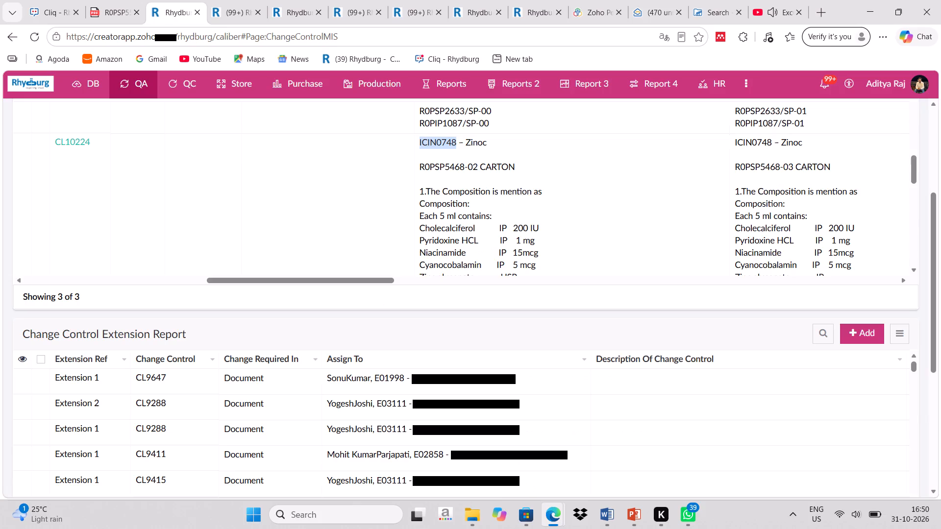
pyautogui.click(241, 6)
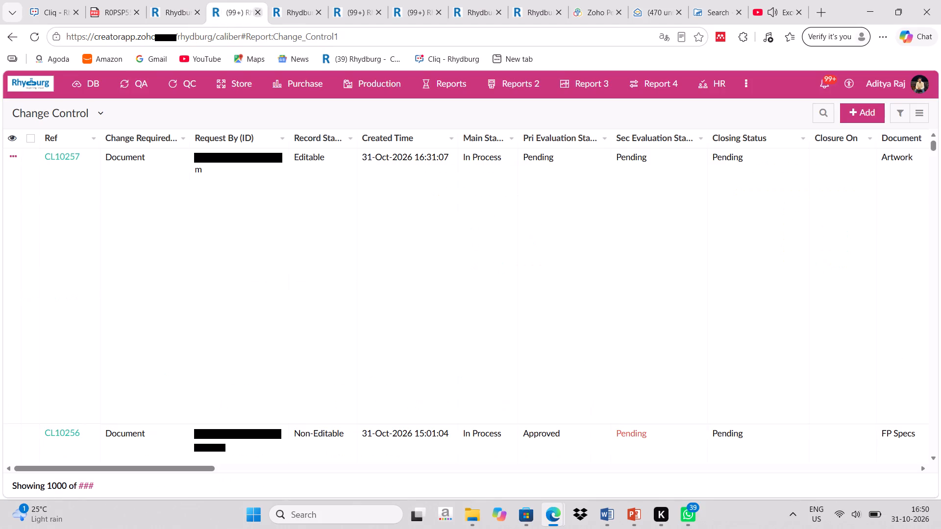
pyautogui.click(300, 9)
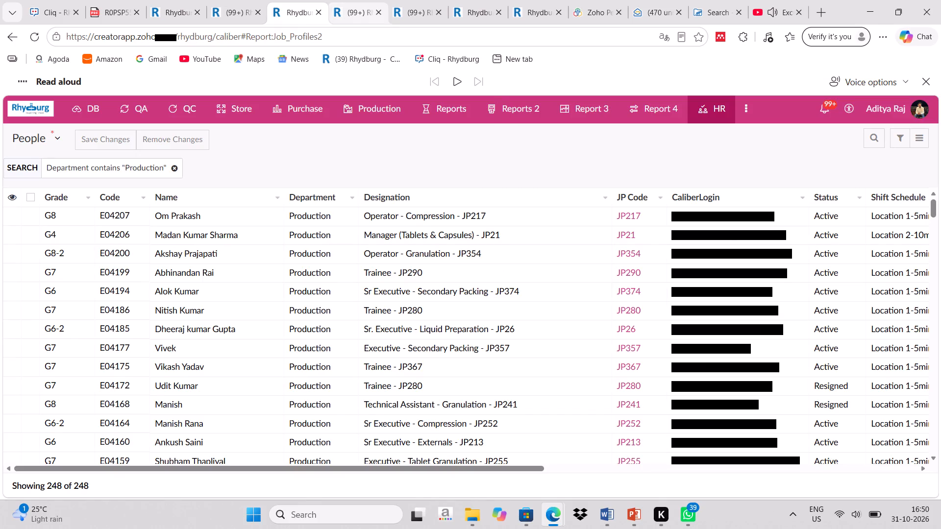
pyautogui.click(359, 13)
pyautogui.click(290, 13)
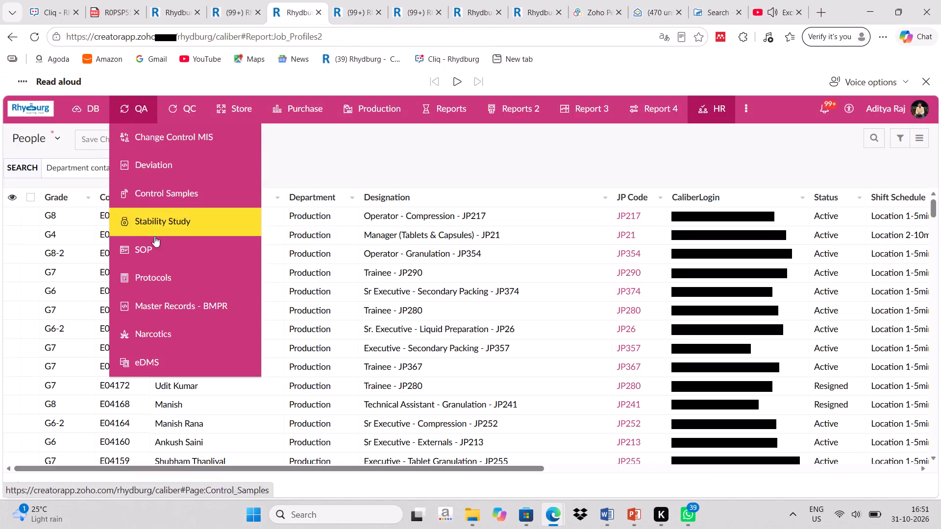
pyautogui.click(164, 304)
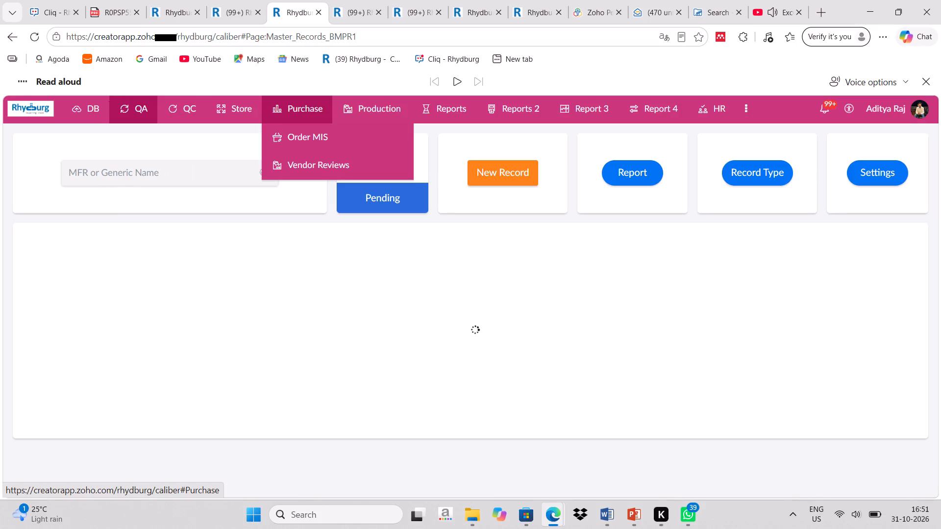
pyautogui.click(108, 172)
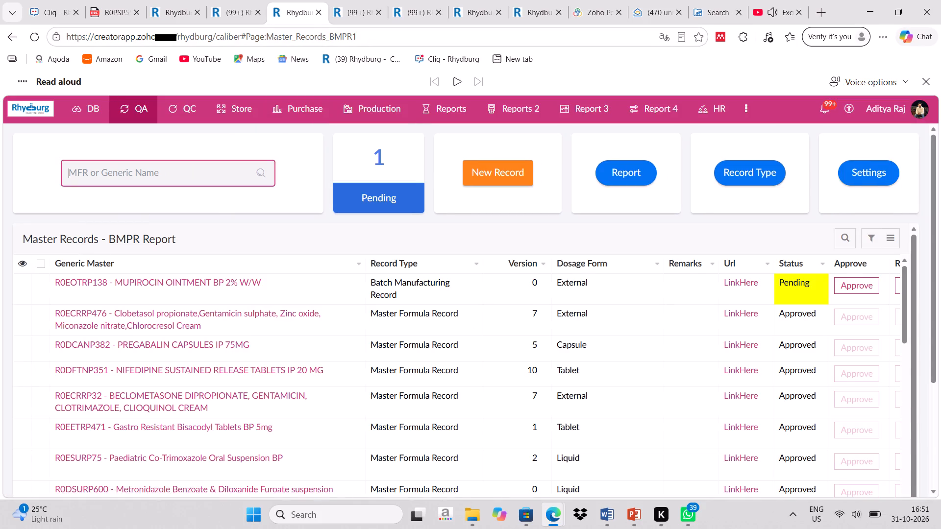
pyautogui.hotkey('ctrl', 'v')
pyautogui.press('Return')
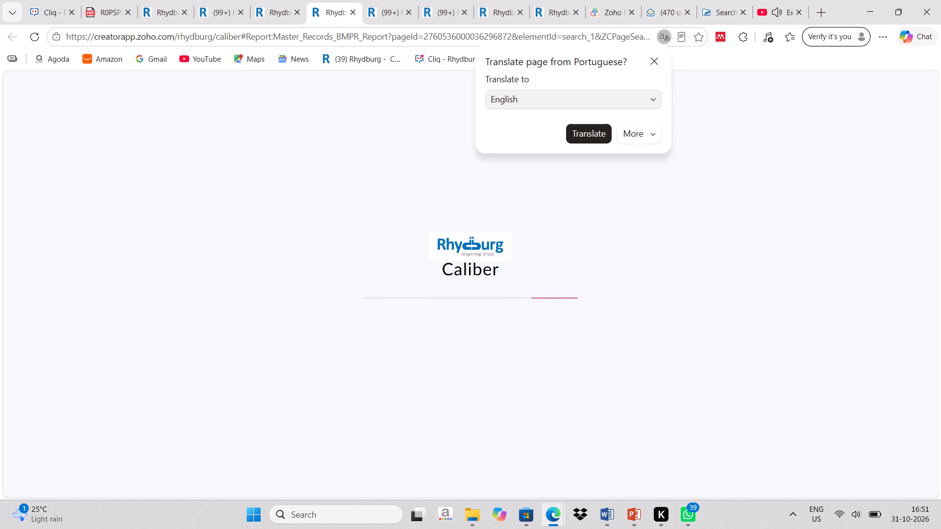
pyautogui.click(651, 62)
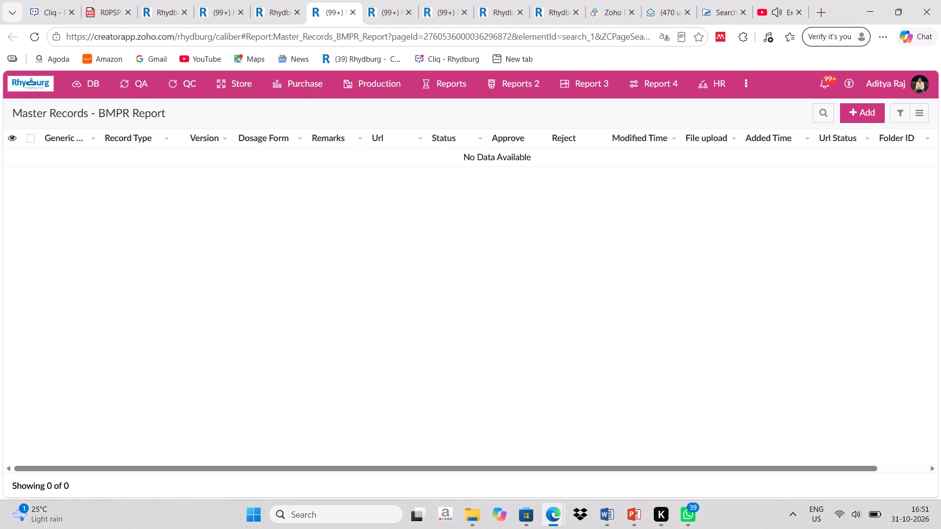
# Return to the Cliq conversation about CL10224 and enlarge the shared image comparing the change control and MFR compositions.
pyautogui.click(710, 9)
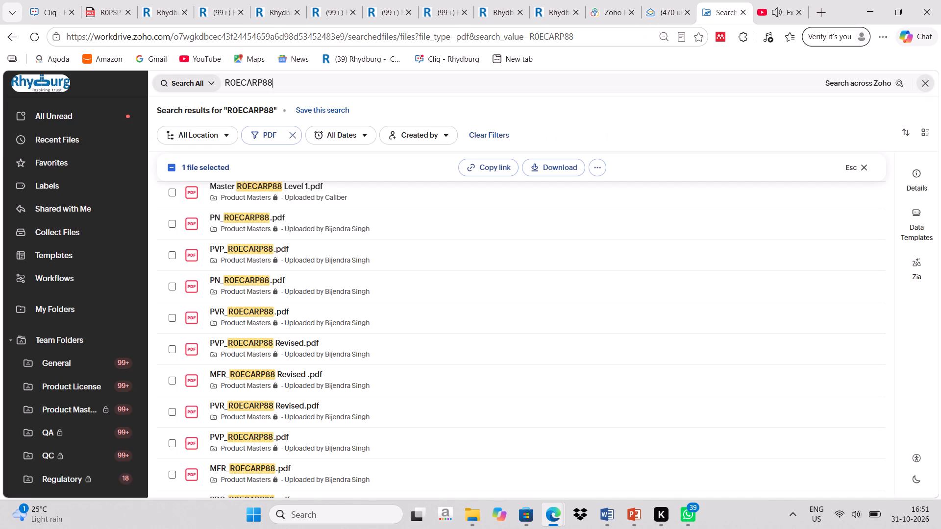
pyautogui.click(51, 7)
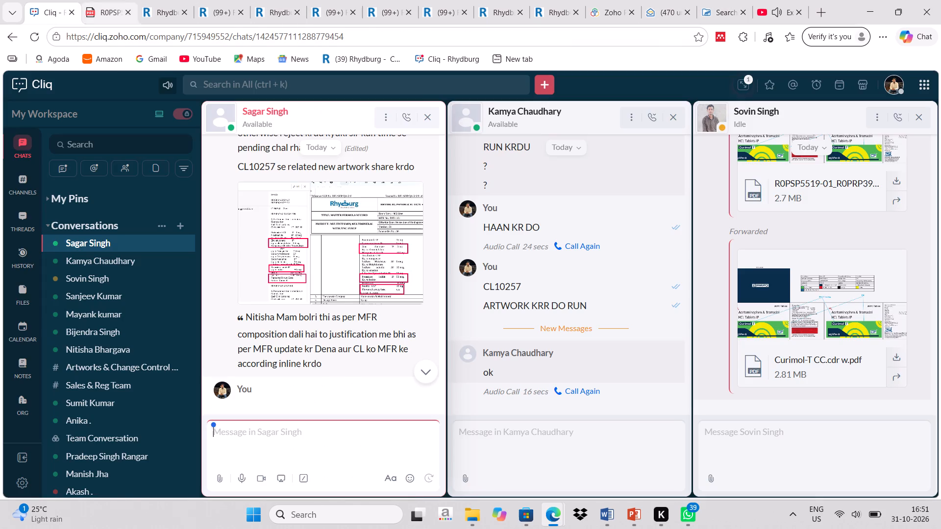
pyautogui.click(339, 236)
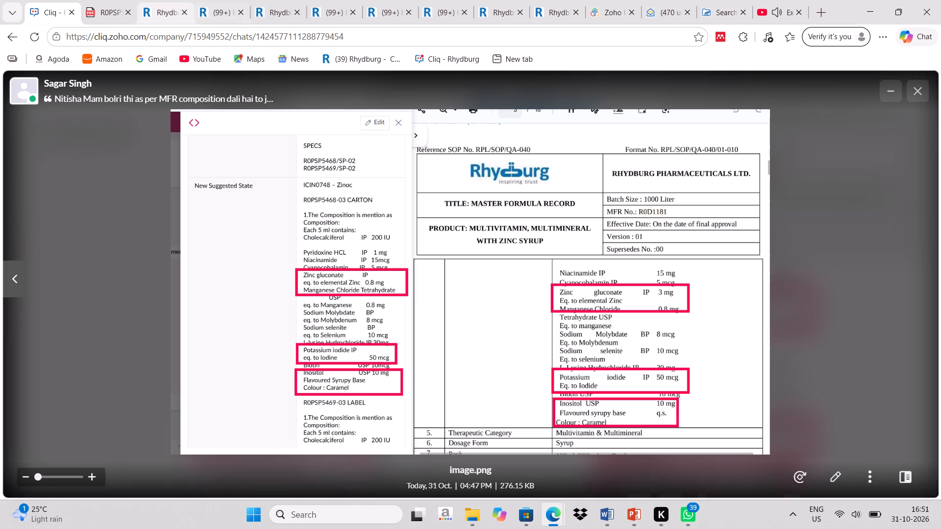
pyautogui.click(201, 10)
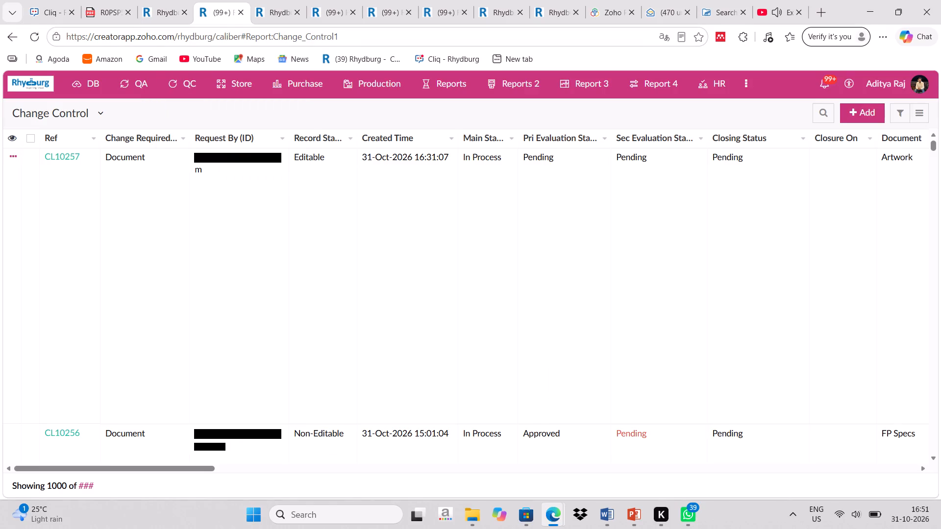
pyautogui.click(155, 9)
pyautogui.click(272, 12)
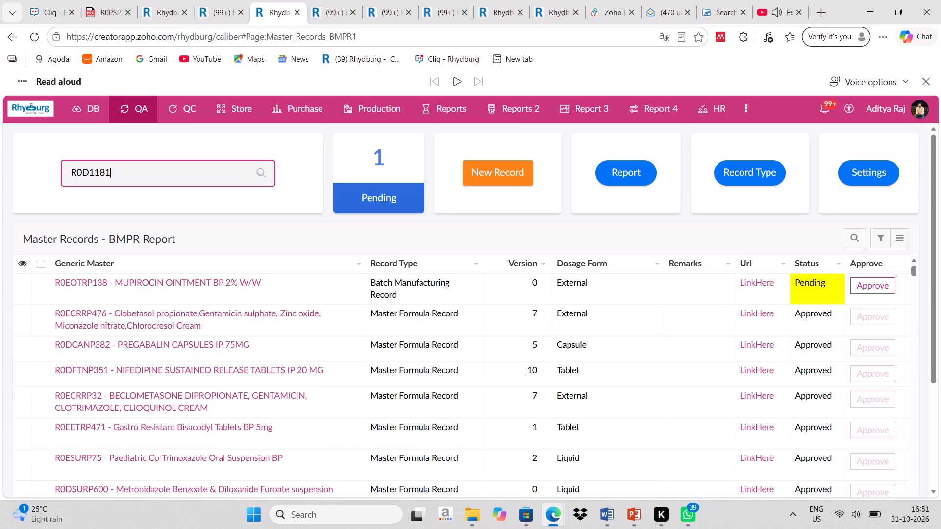
pyautogui.press('Return')
pyautogui.press('Return')
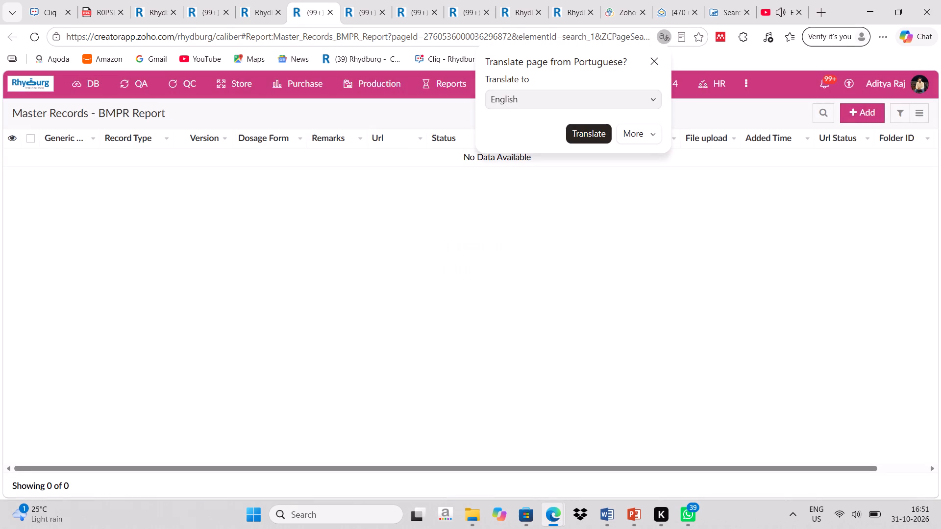
pyautogui.click(652, 61)
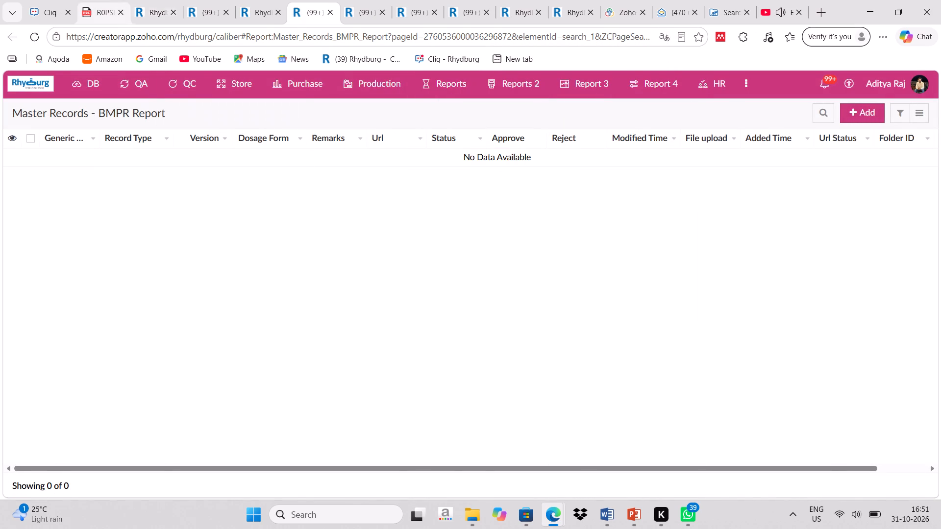
# Return to Zinoc's product details in the Artwork Review Report and open the details of its linked MFR R0D1181.
pyautogui.click(144, 8)
pyautogui.click(203, 8)
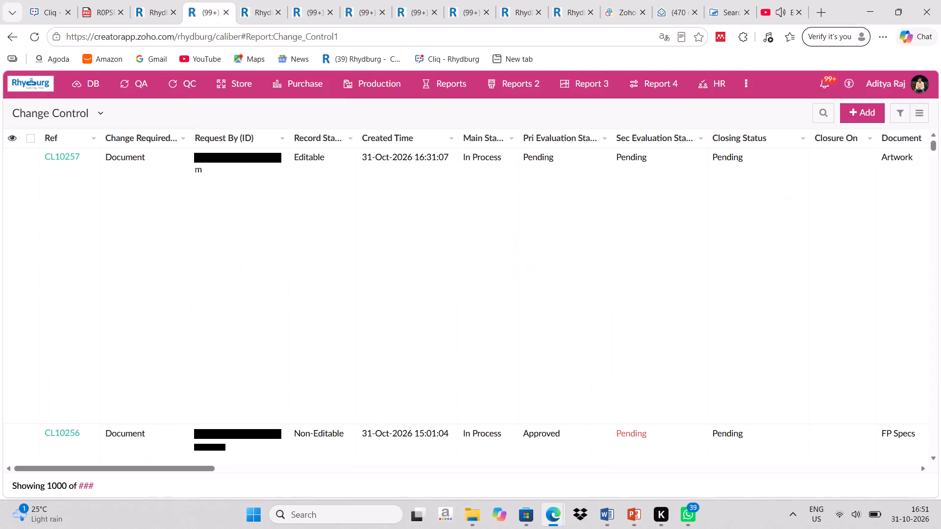
pyautogui.click(159, 7)
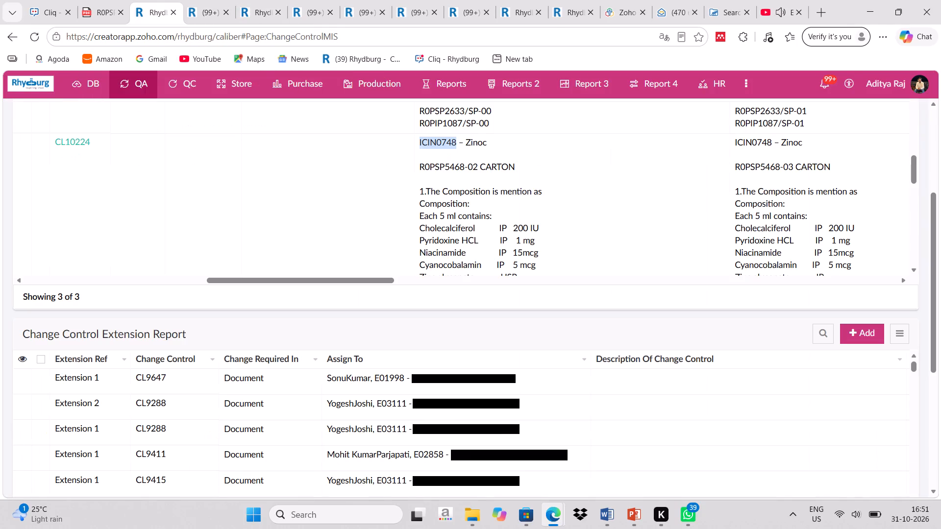
pyautogui.click(205, 9)
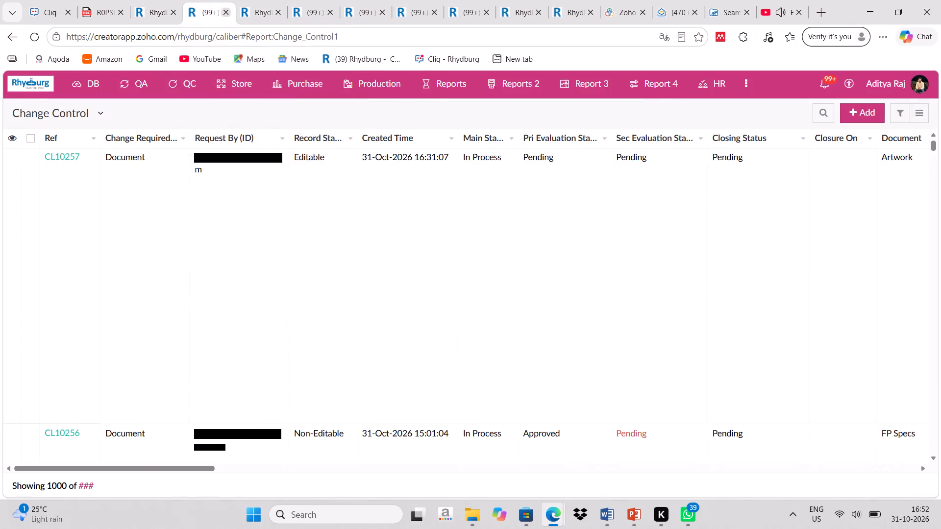
pyautogui.click(264, 4)
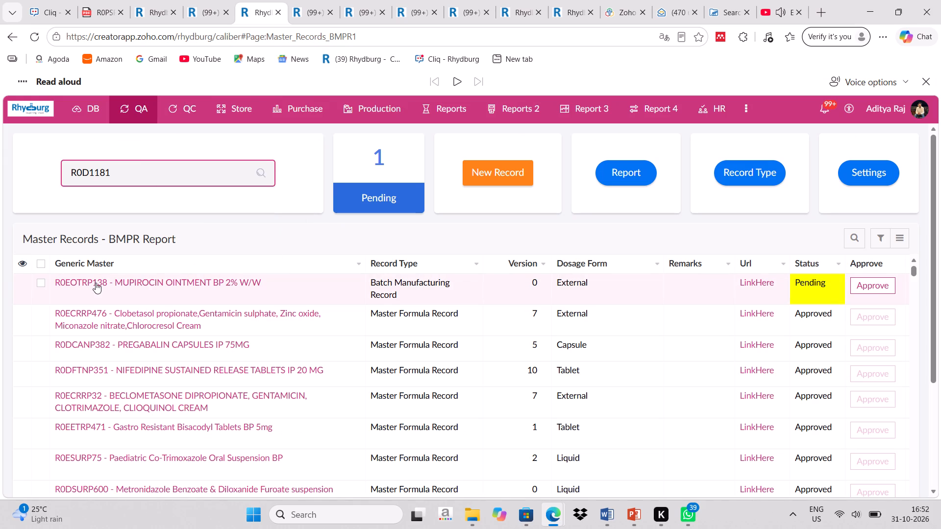
pyautogui.click(718, 10)
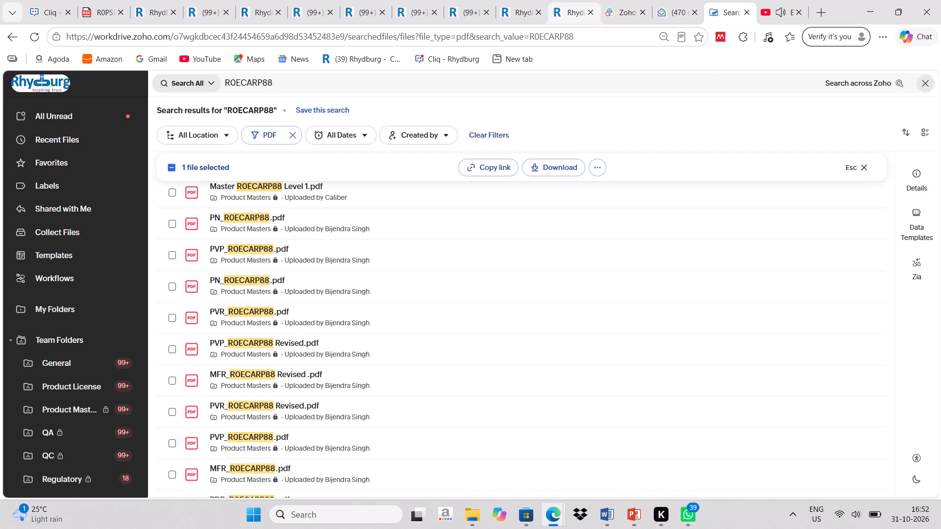
pyautogui.click(566, 10)
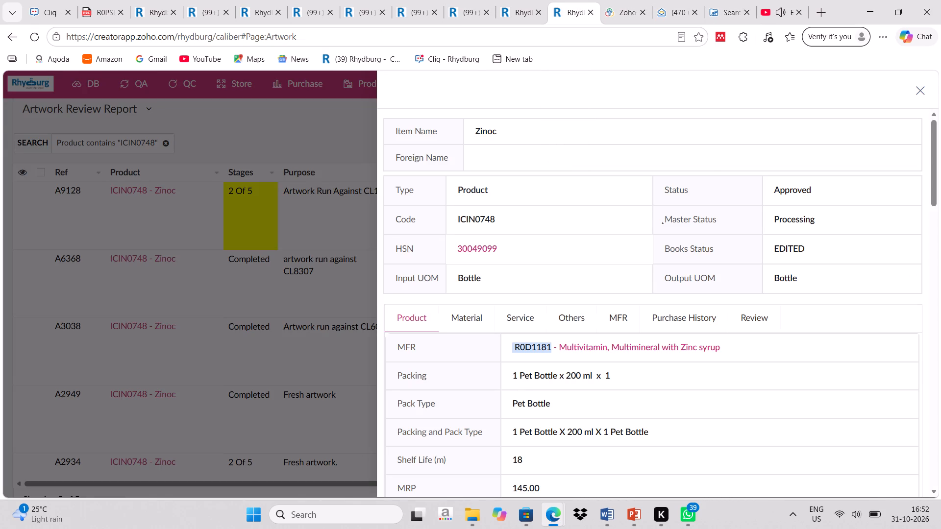
pyautogui.click(578, 351)
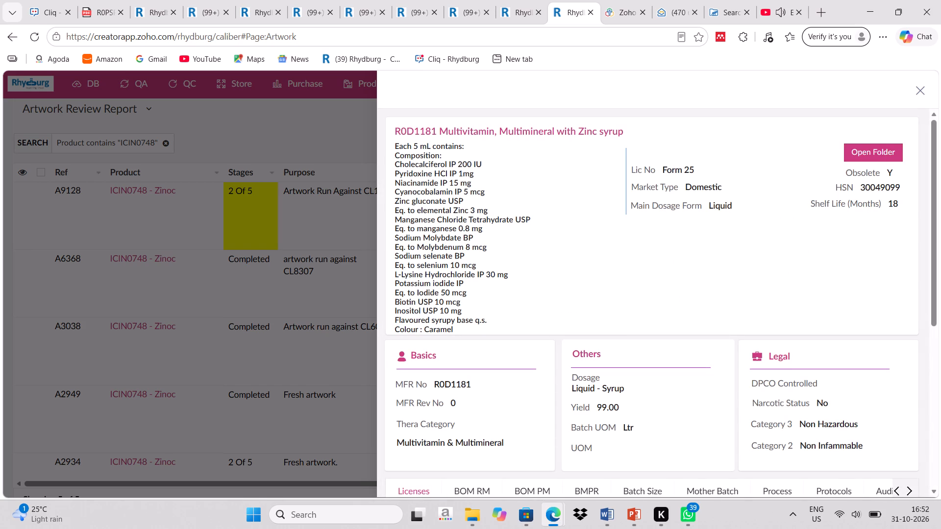
# Open the product approval issued 07-Jul-2026 from R0D1181's licenses and examine the Multivitamin, Multimineral with Zinc syrup composition.
pyautogui.scroll(-3, 509, 286)
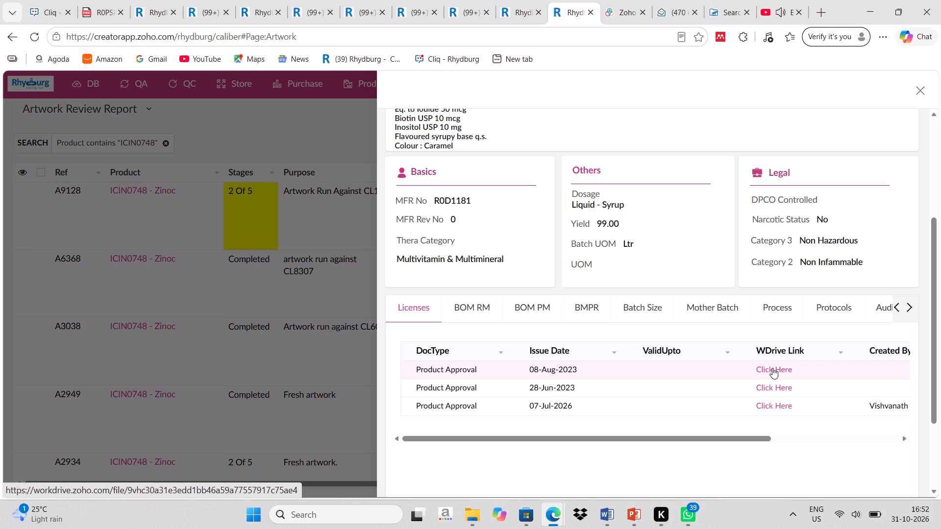
pyautogui.click(768, 404)
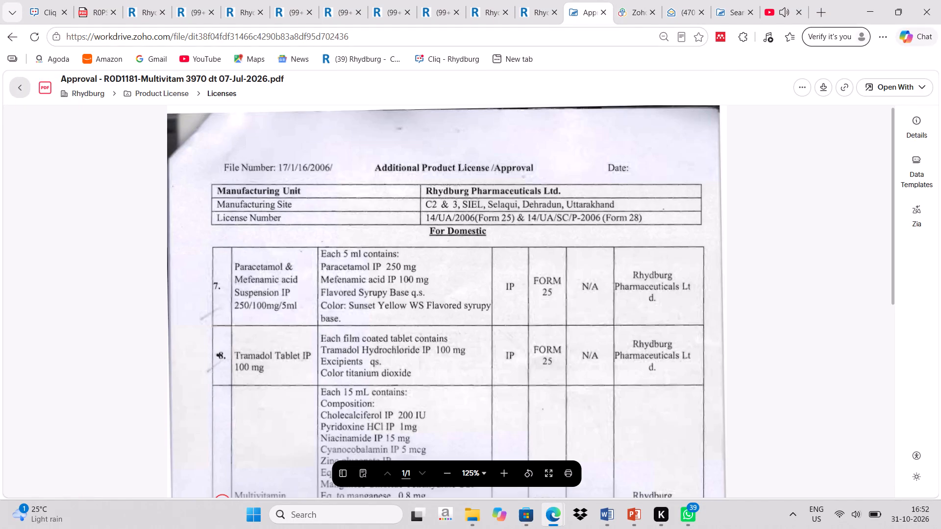
pyautogui.scroll(-4, 365, 370)
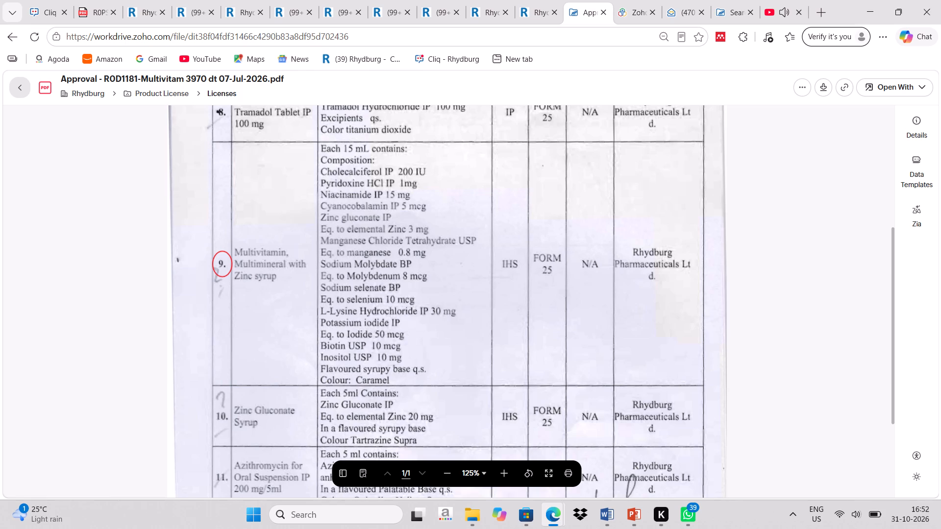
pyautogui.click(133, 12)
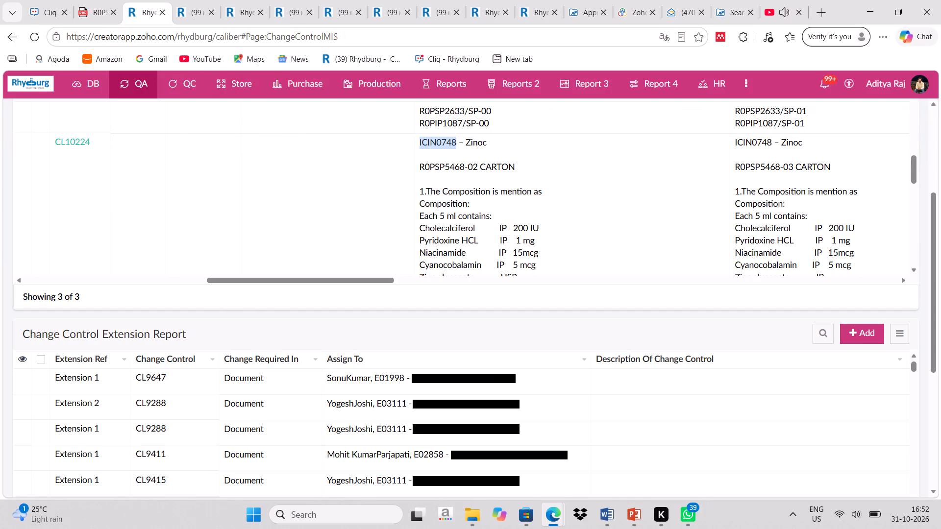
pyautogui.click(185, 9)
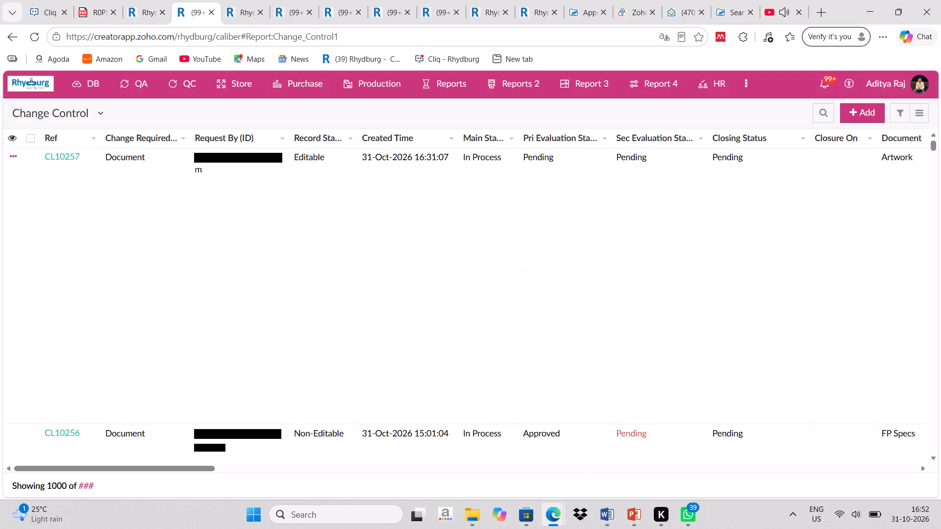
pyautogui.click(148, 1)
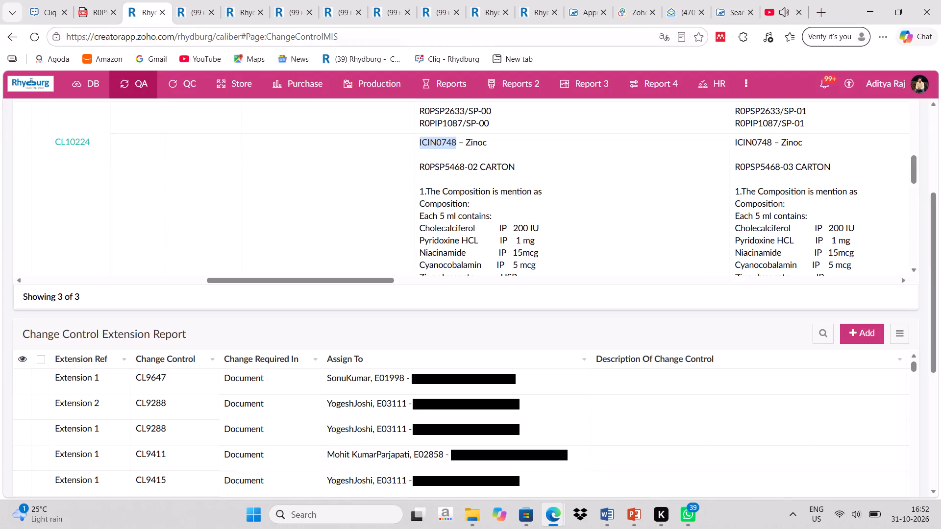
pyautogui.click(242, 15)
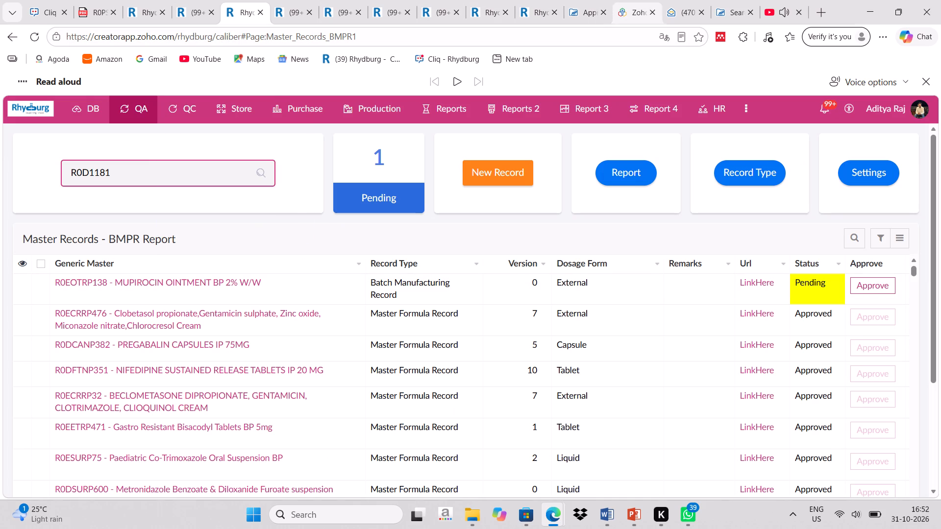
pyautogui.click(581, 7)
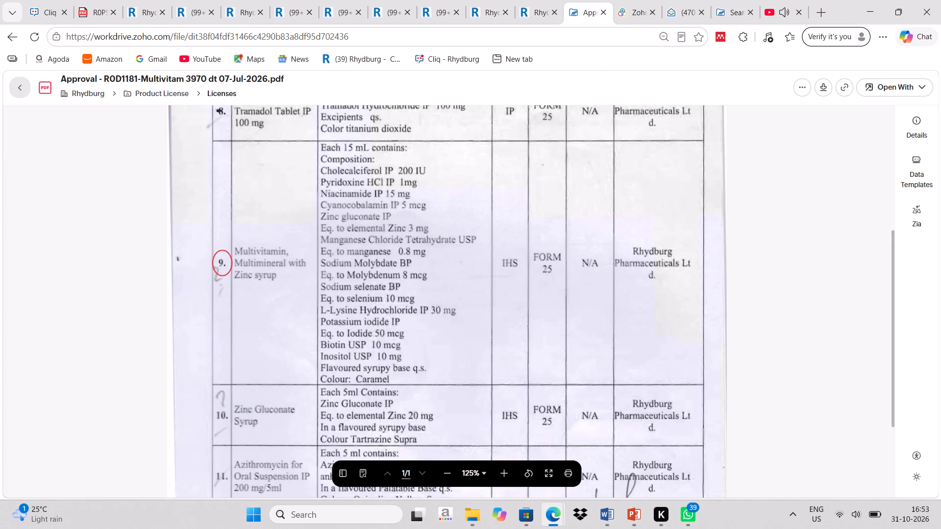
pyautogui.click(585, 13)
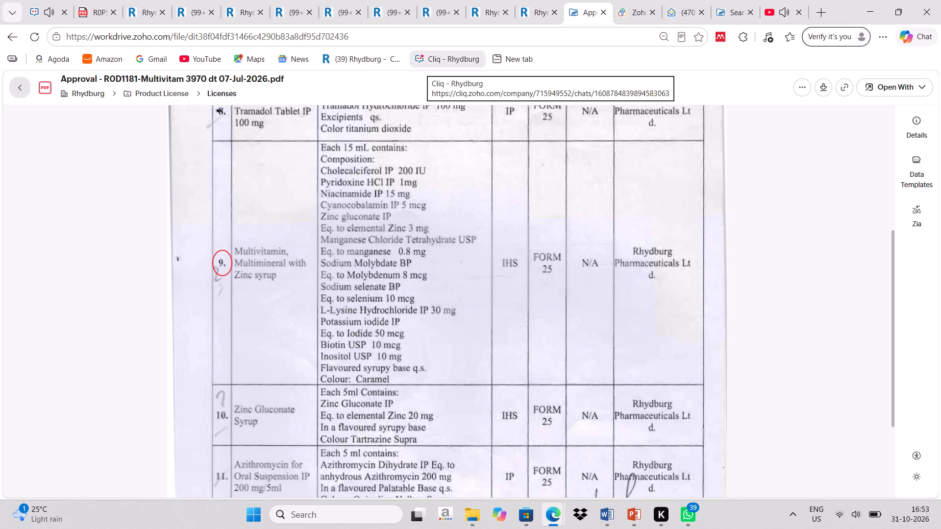
# Return to the Cliq conversation about CL10224, close the enlarged image and reply "Thik hai sir" to the colleague's latest message.
pyautogui.click(40, 14)
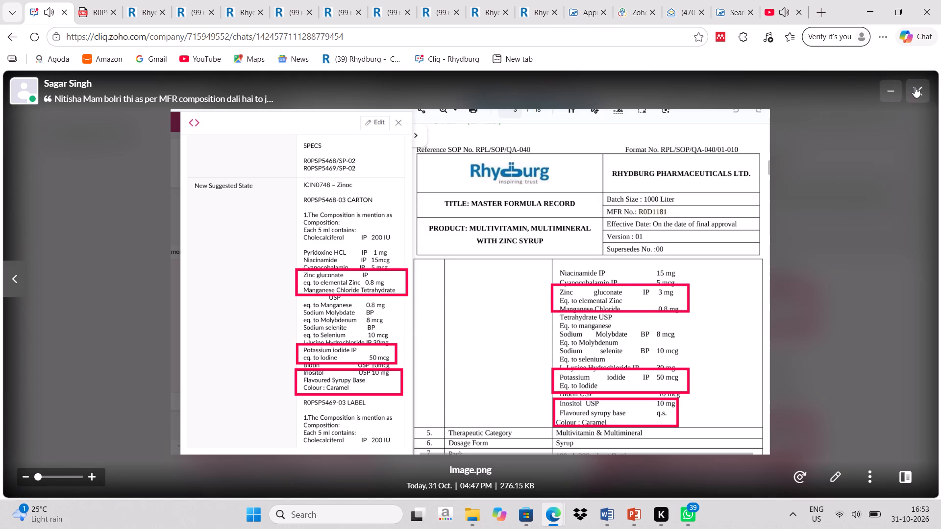
pyautogui.click(915, 87)
pyautogui.scroll(-14, 314, 384)
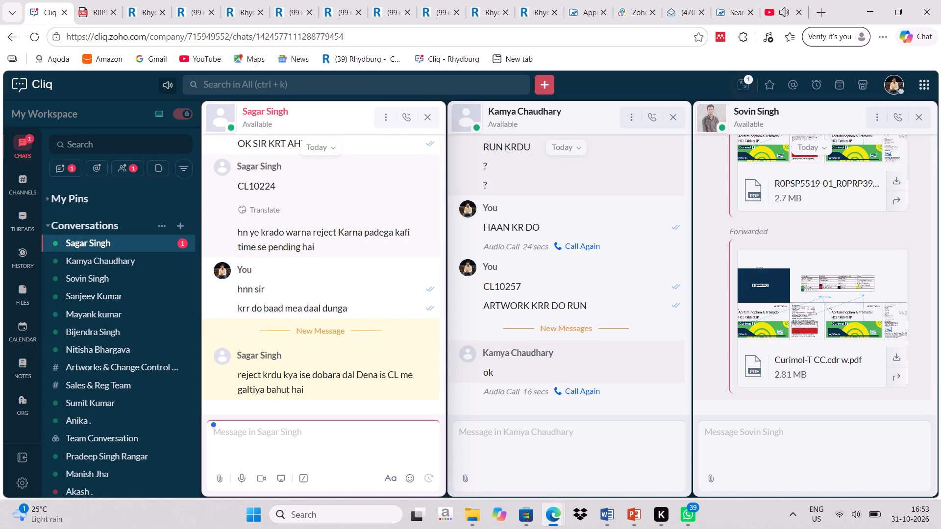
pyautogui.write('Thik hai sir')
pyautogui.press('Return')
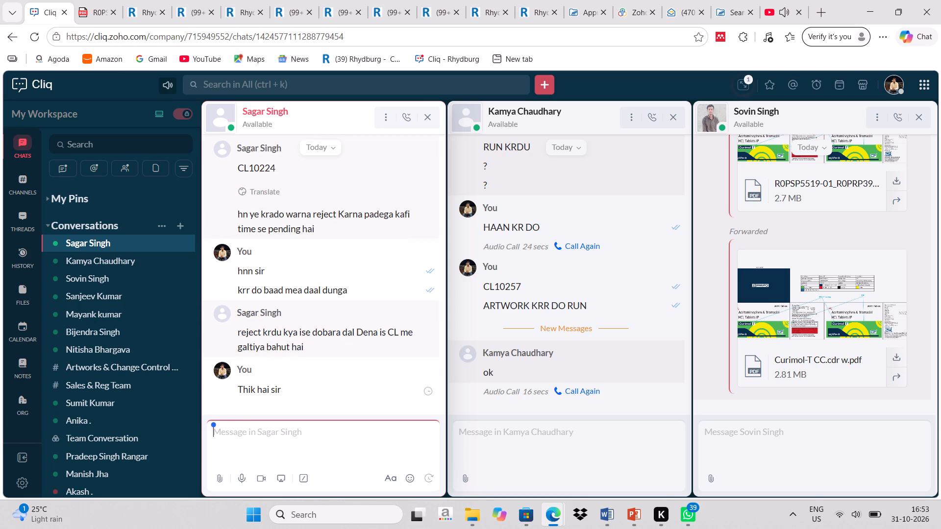
# Reply to the colleague's shared MFR composition comparison image with "Sir ye wali MFR hai tooh", followed by the message "aap bhej doo nh".
pyautogui.click(120, 264)
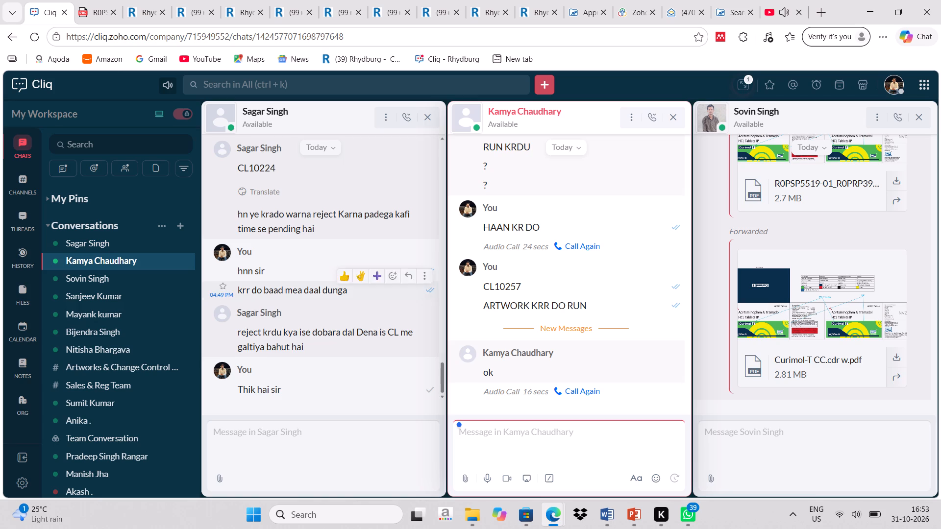
pyautogui.scroll(5, 405, 291)
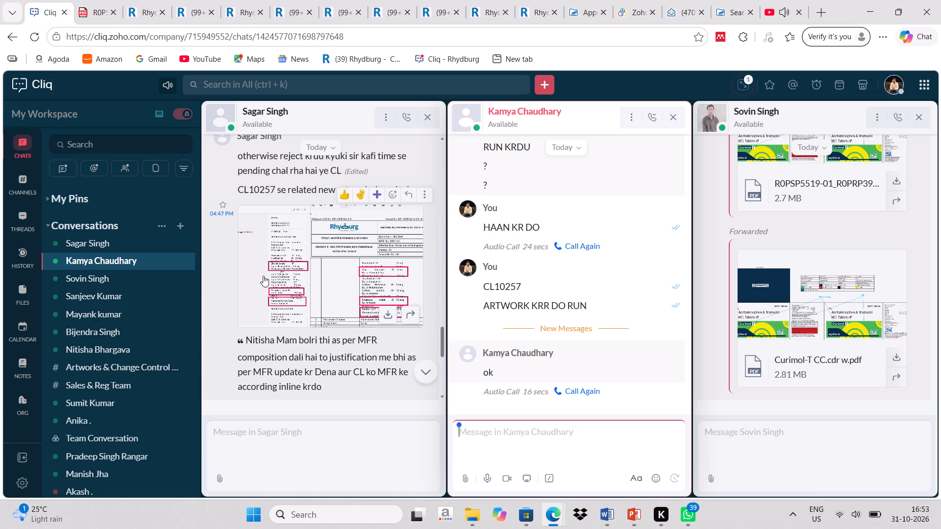
pyautogui.click(407, 198)
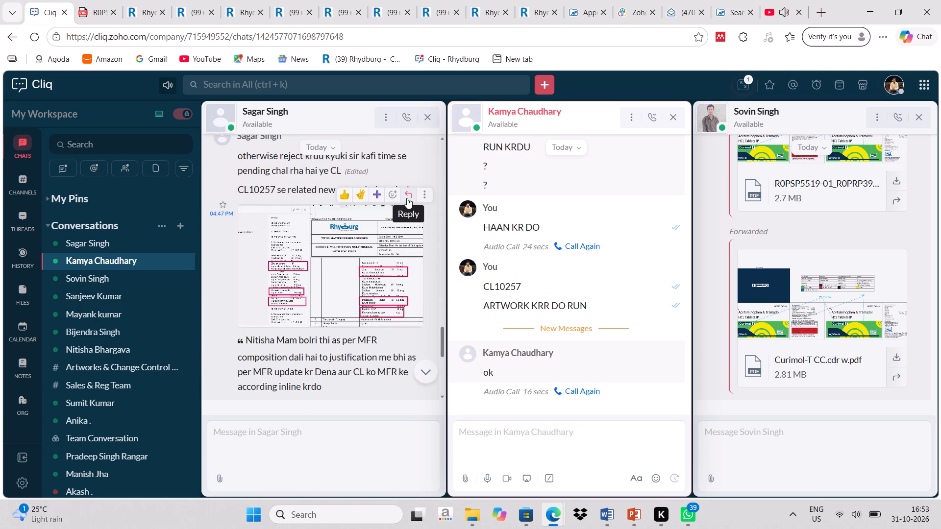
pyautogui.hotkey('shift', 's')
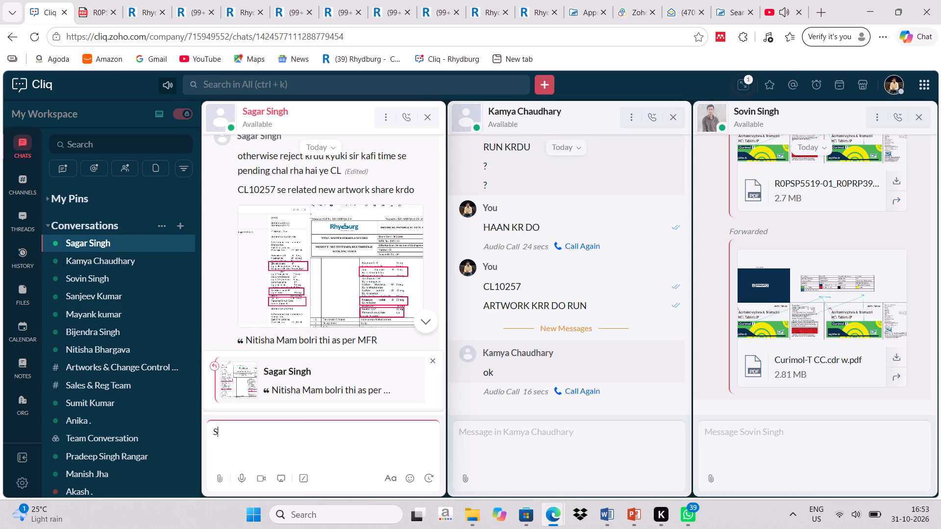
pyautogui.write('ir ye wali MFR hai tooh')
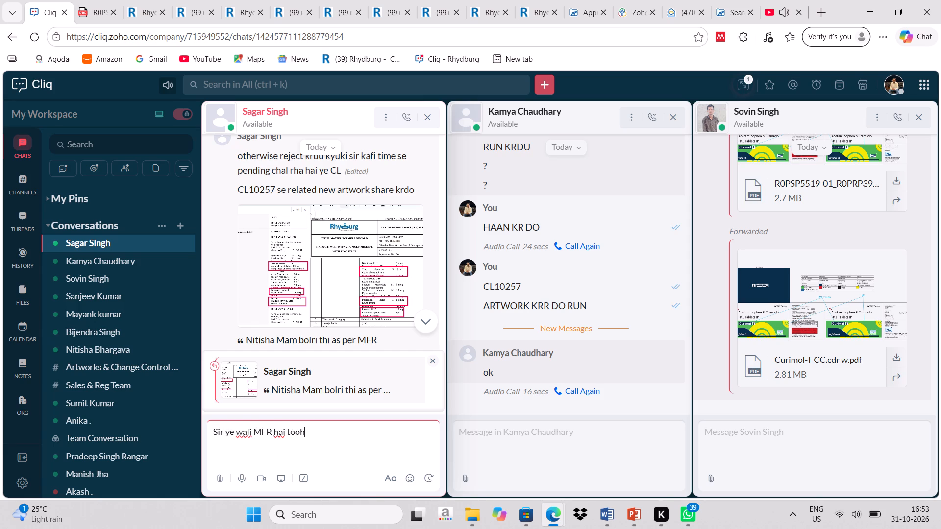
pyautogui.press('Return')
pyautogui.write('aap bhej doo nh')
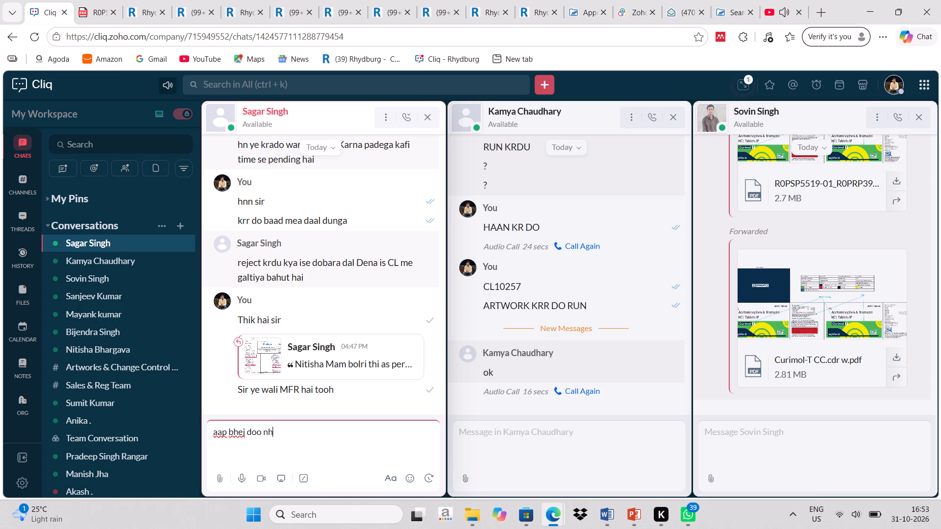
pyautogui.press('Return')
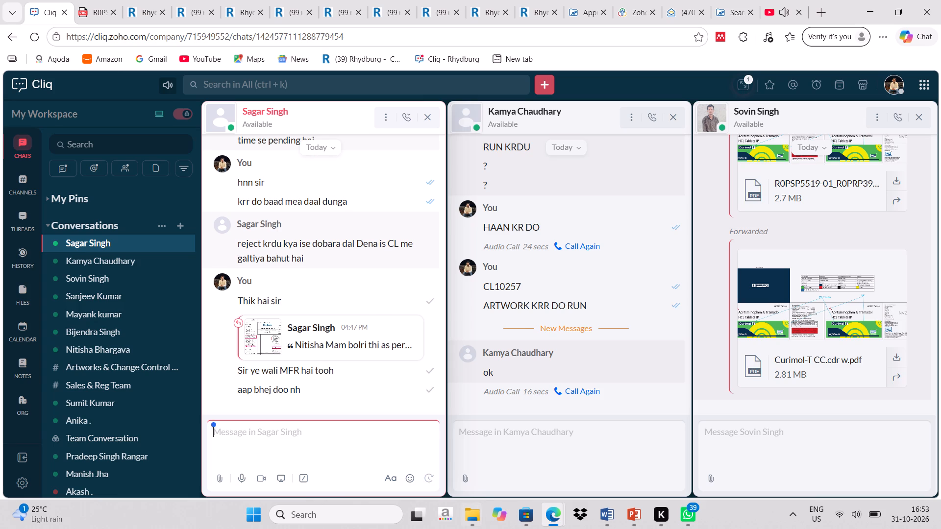
# Switch to the message box of the neighbouring conversation about running the CL10257 artwork.
pyautogui.click(495, 439)
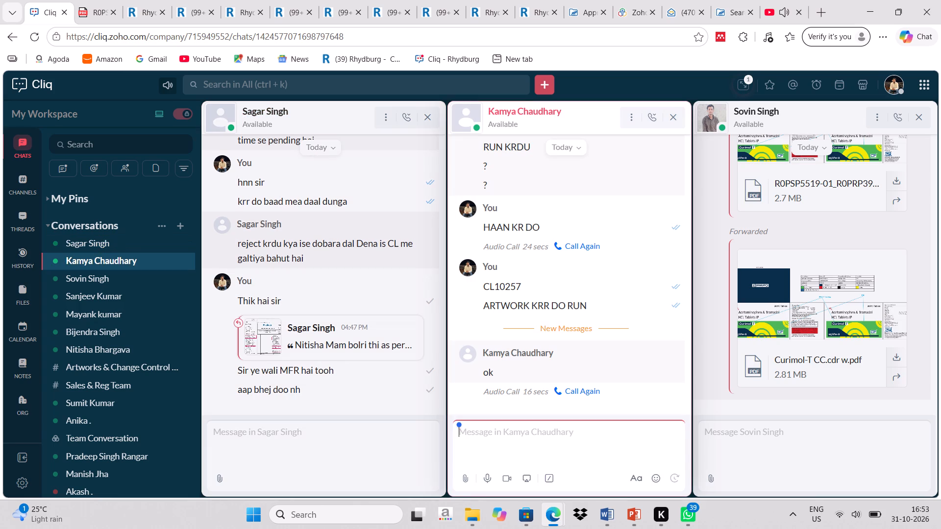
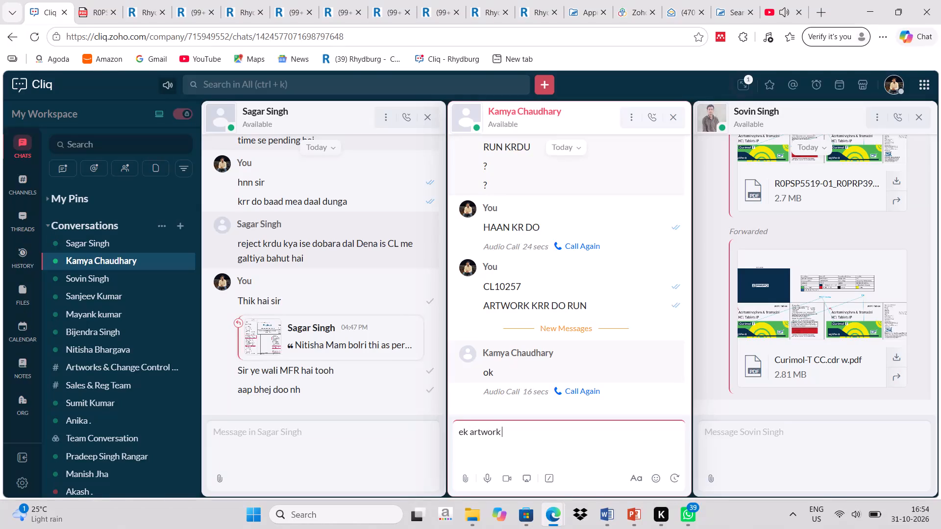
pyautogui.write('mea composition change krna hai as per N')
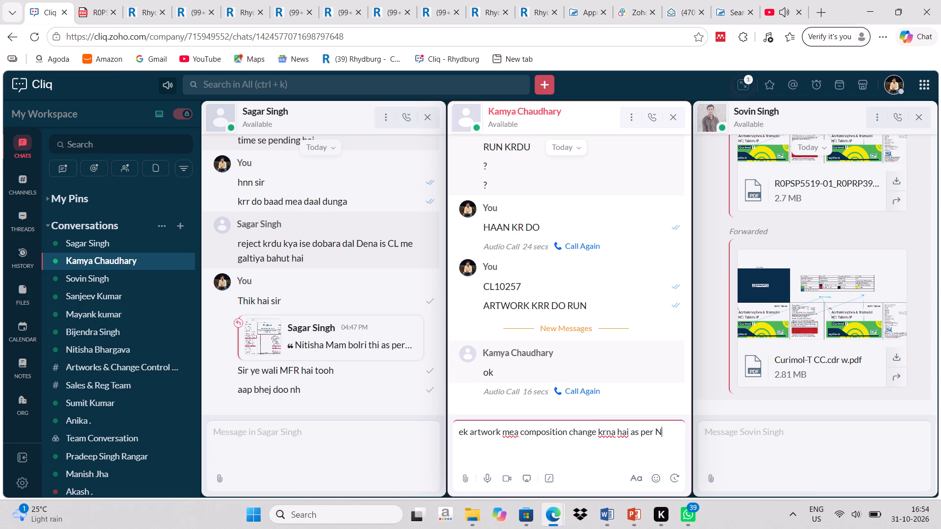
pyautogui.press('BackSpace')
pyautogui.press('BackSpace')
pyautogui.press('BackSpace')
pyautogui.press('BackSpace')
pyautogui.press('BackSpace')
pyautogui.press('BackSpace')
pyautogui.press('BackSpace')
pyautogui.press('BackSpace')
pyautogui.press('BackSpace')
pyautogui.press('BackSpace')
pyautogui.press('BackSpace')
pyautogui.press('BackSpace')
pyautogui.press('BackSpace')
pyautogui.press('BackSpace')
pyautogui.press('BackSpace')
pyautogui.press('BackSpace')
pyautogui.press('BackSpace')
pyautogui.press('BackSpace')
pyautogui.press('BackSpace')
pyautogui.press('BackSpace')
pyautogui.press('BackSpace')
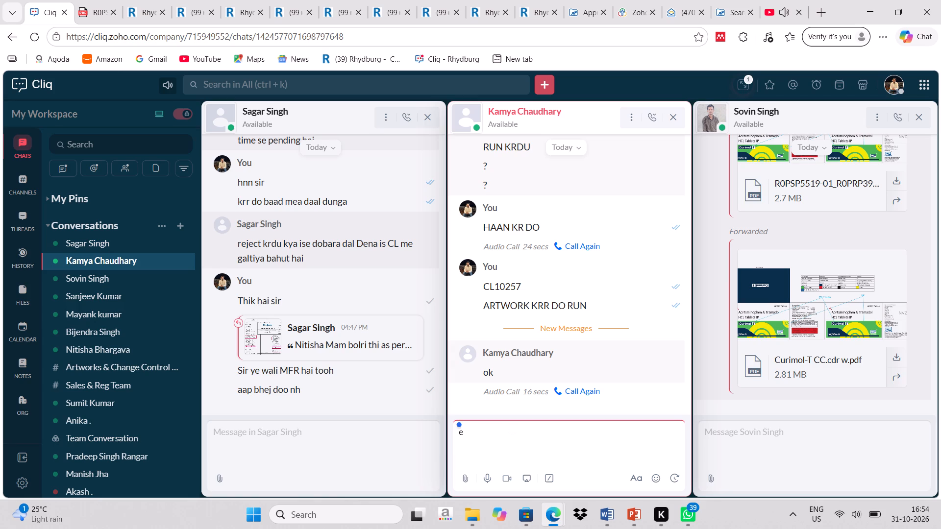
# Enlarge the quoted image in the Cliq conversation to examine the change control composition against MFR R0D1181.
pyautogui.click(259, 342)
pyautogui.click(309, 237)
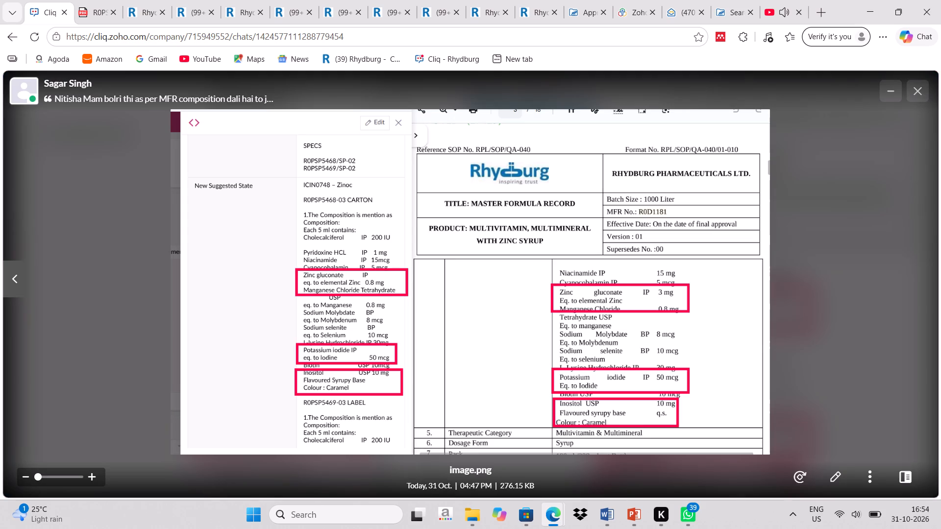
# Switch to the WorkDrive search results and clear the R0ECARP88 search term.
pyautogui.click(733, 5)
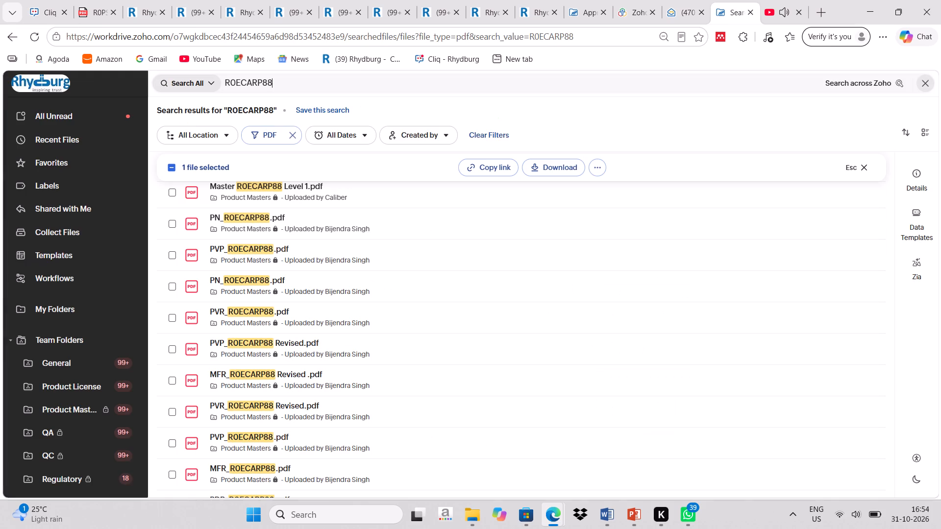
pyautogui.press('BackSpace')
pyautogui.press('BackSpace')
pyautogui.press('BackSpace')
pyautogui.press('BackSpace')
pyautogui.press('BackSpace')
pyautogui.press('BackSpace')
pyautogui.press('BackSpace')
pyautogui.press('BackSpace')
pyautogui.press('BackSpace')
pyautogui.press('BackSpace')
pyautogui.press('BackSpace')
pyautogui.press('BackSpace')
pyautogui.press('BackSpace')
pyautogui.press('BackSpace')
pyautogui.press('BackSpace')
pyautogui.press('BackSpace')
pyautogui.press('BackSpace')
pyautogui.press('BackSpace')
pyautogui.press('BackSpace')
pyautogui.press('BackSpace')
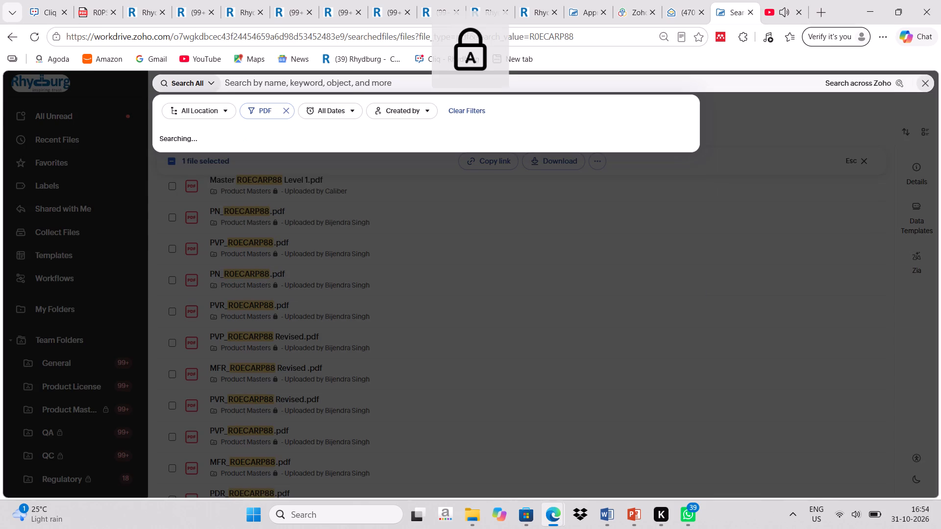
# Search the PDF files for R0D1181 and open the file Master Formula Record - R0D1181 - (1).
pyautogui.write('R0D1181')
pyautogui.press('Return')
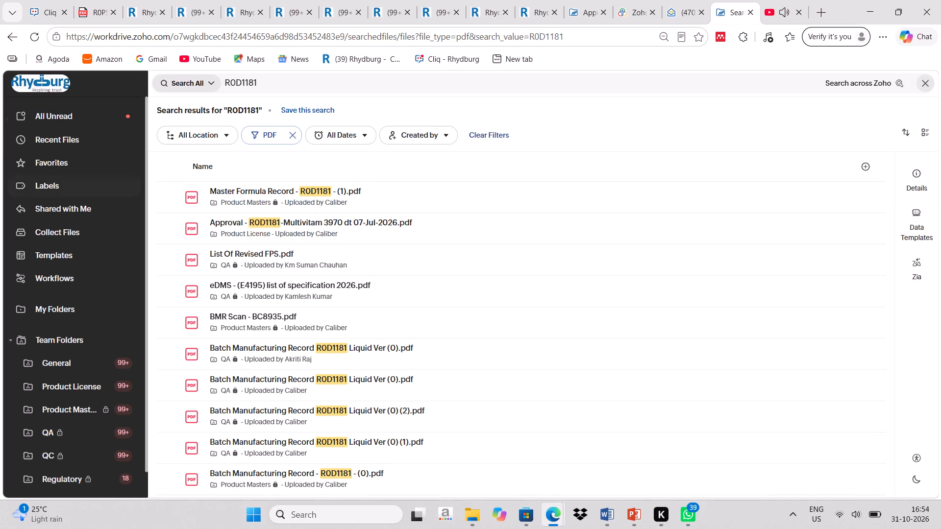
pyautogui.click(264, 191)
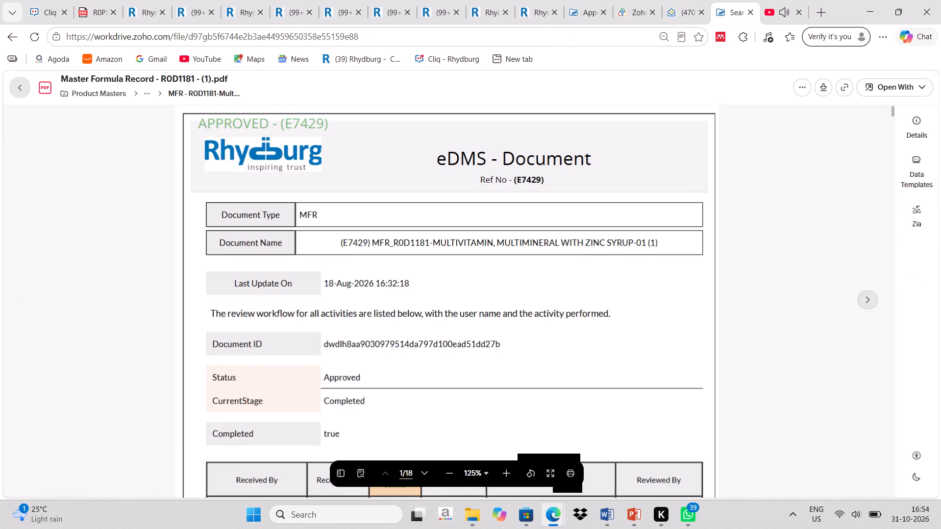
# Examine the composition and general information of Multivitamin, Multimineral with Zinc syrup in the R0D1181 Master Formula Record.
pyautogui.scroll(-16, 453, 348)
pyautogui.scroll(-5, 457, 339)
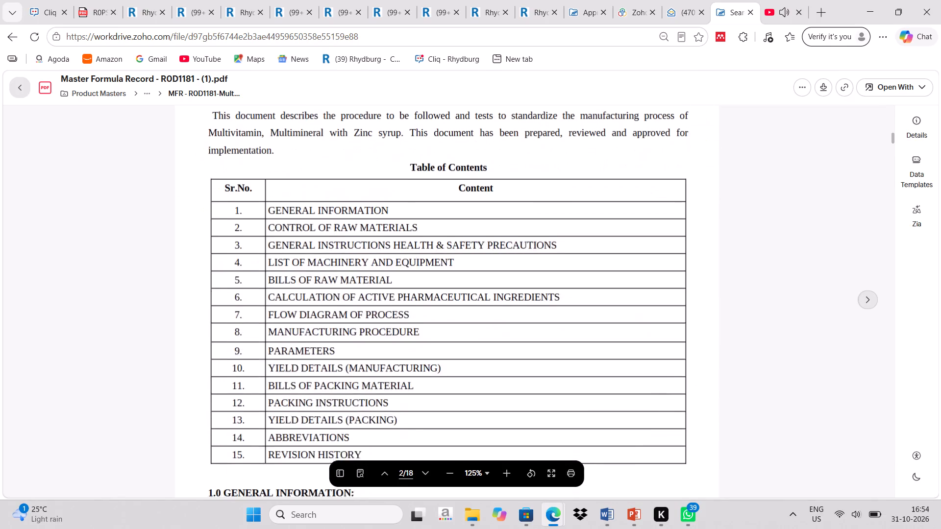
pyautogui.scroll(-7, 457, 339)
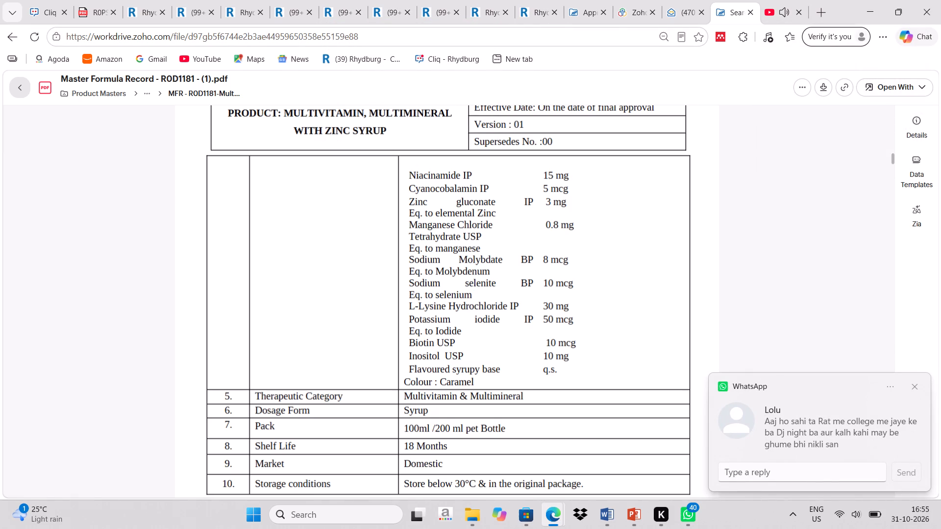
pyautogui.click(913, 385)
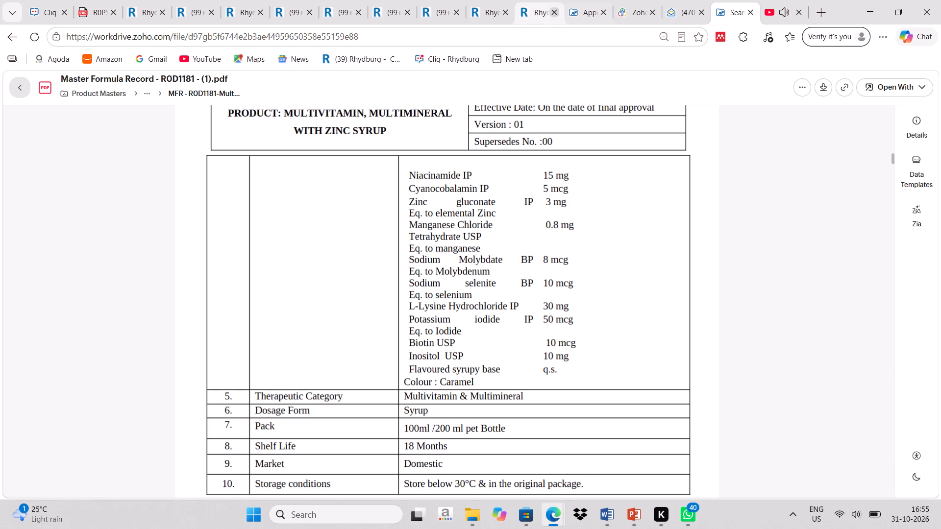
# Return to the Artwork Review Report, close the R0D1181 details and open Zinoc artwork record A9128.
pyautogui.click(536, 8)
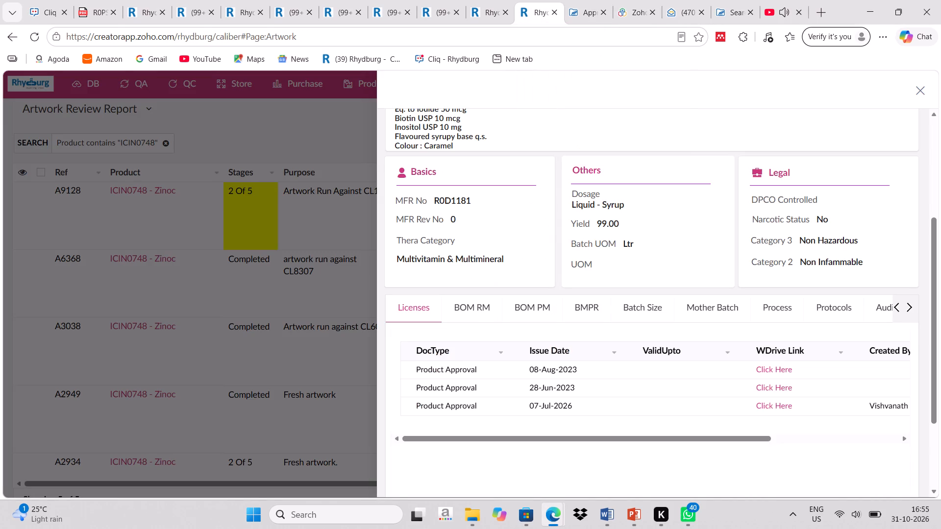
pyautogui.click(919, 86)
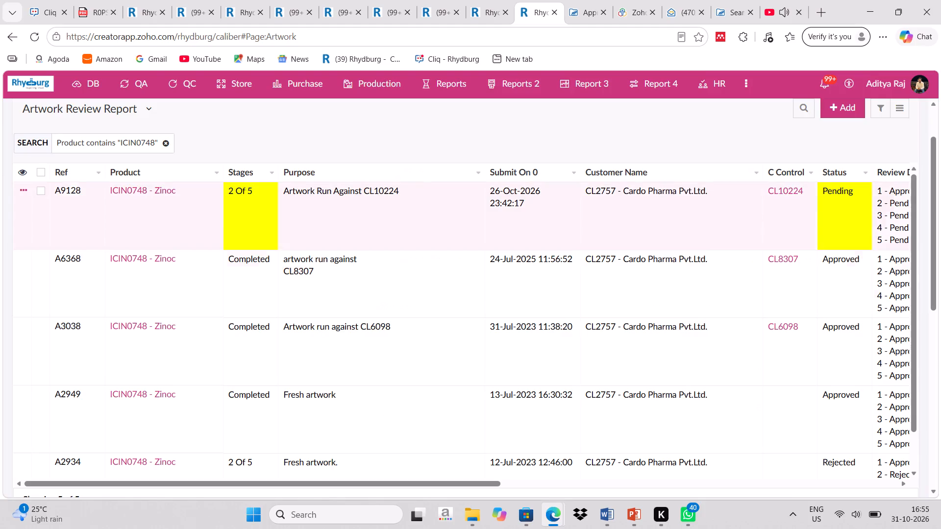
pyautogui.click(428, 203)
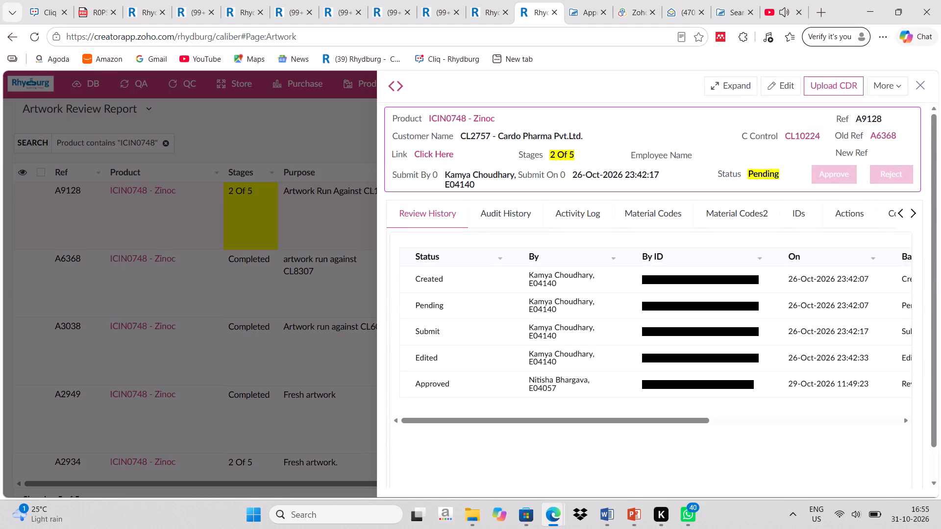
# Open the artwork file linked to Zinoc's review record A9128 in the Artwork Review Report.
pyautogui.click(441, 156)
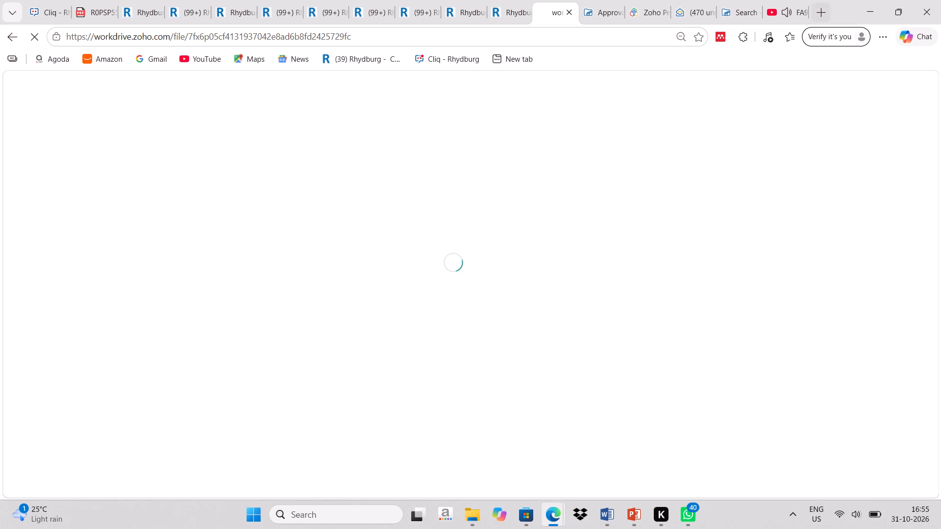
# Switch to YouTube and play Dope Shope (Official Video) from the current mix.
pyautogui.click(802, 7)
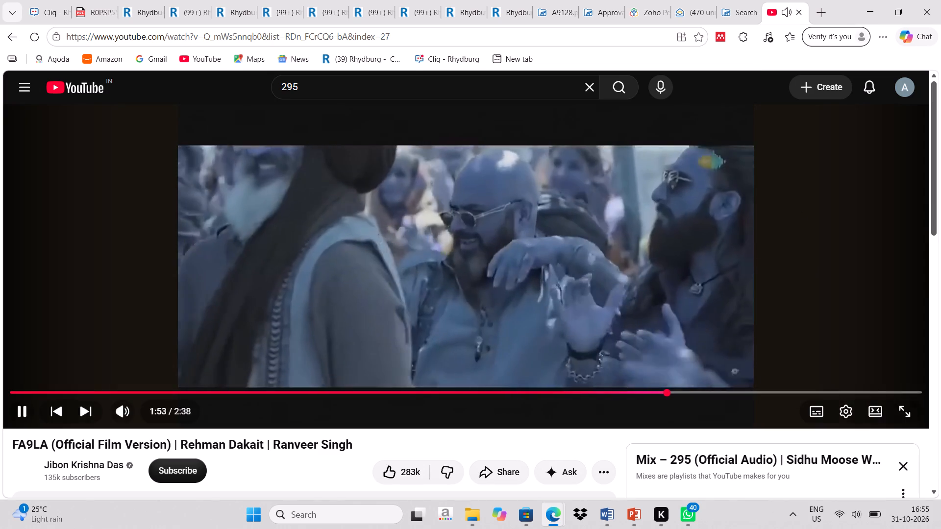
pyautogui.click(940, 308)
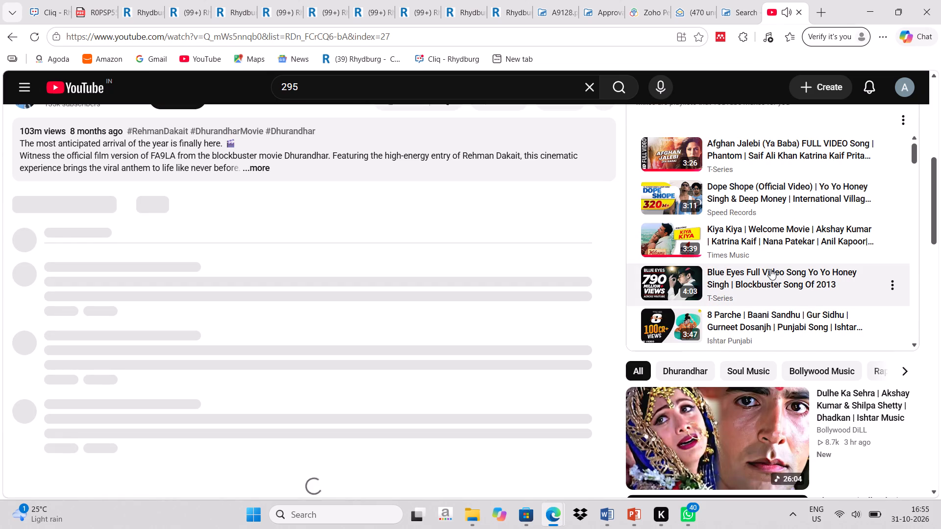
pyautogui.click(658, 195)
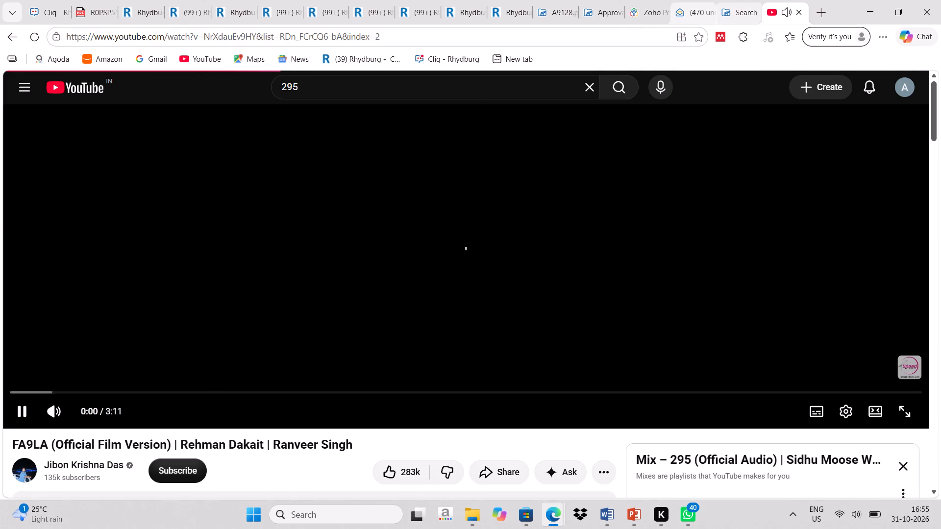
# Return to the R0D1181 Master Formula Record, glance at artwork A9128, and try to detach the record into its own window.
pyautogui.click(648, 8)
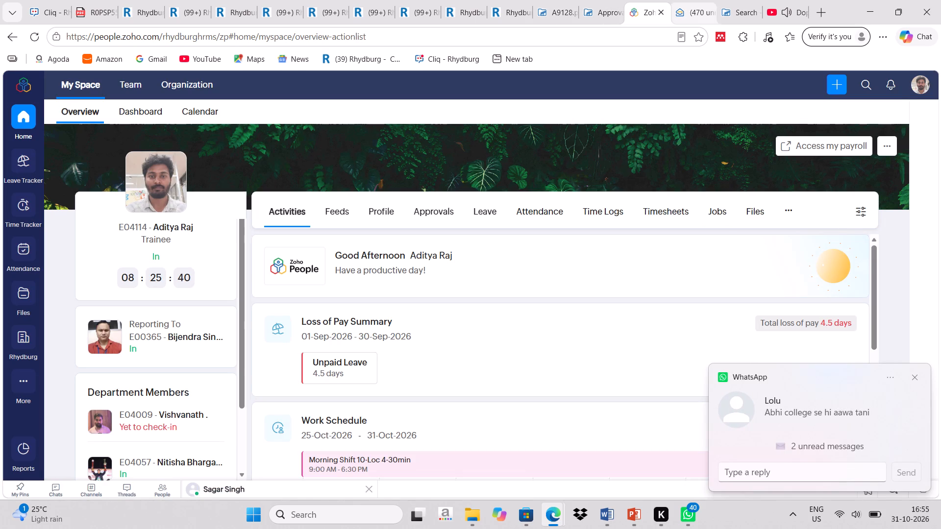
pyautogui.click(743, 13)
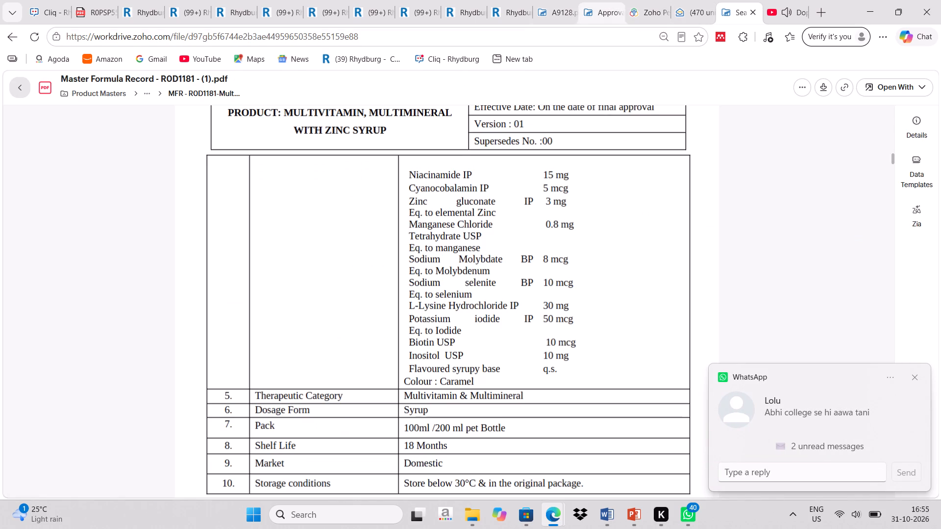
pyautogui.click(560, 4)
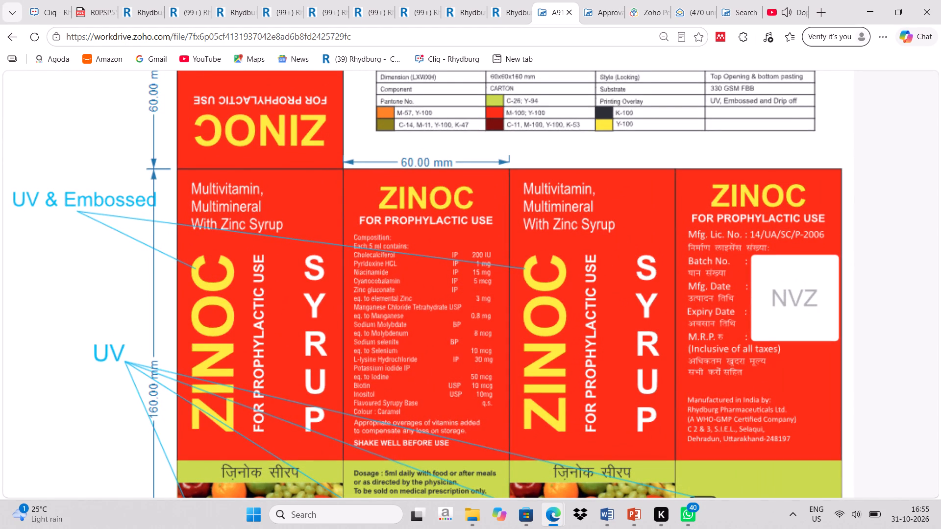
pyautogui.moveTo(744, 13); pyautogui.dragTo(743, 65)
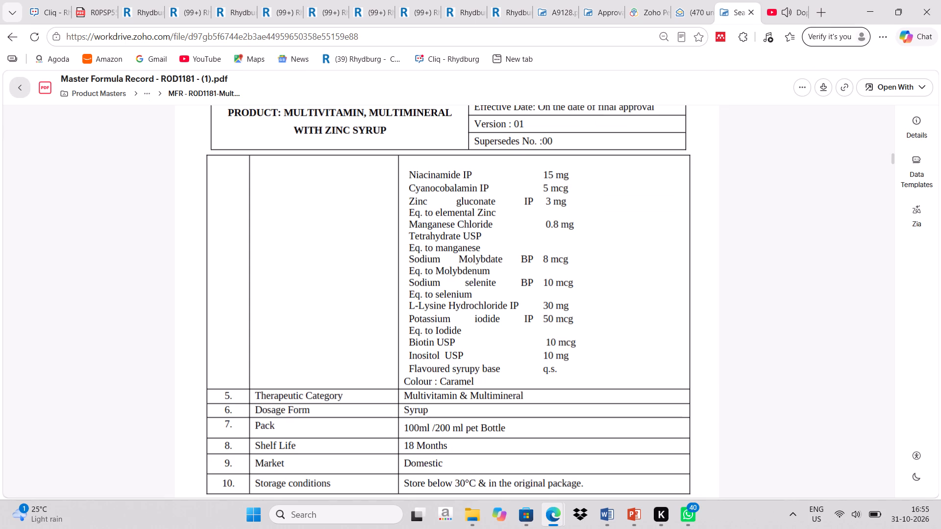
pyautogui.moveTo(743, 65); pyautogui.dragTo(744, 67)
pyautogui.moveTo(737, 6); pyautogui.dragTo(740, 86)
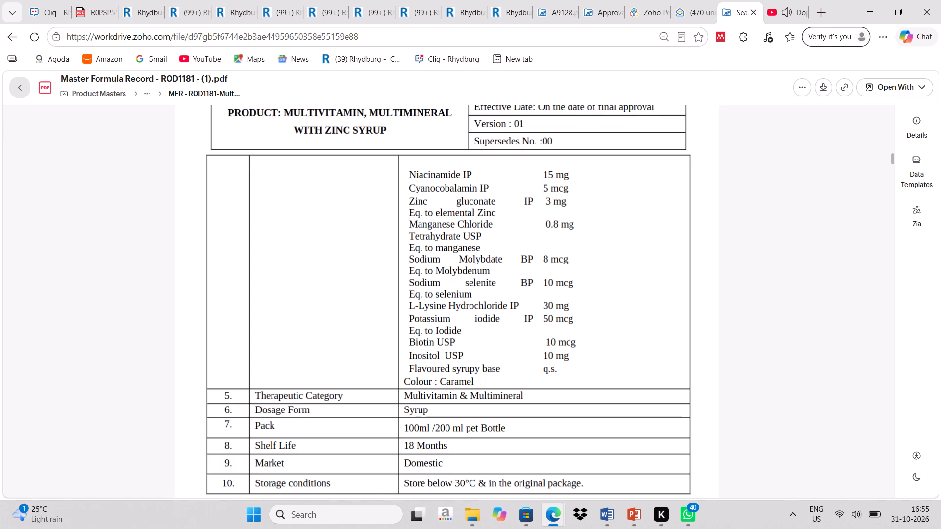
# Return to the Cliq conversation about CL10224, close the enlarged image and read through to the latest messages.
pyautogui.click(47, 3)
pyautogui.scroll(-1, 383, 317)
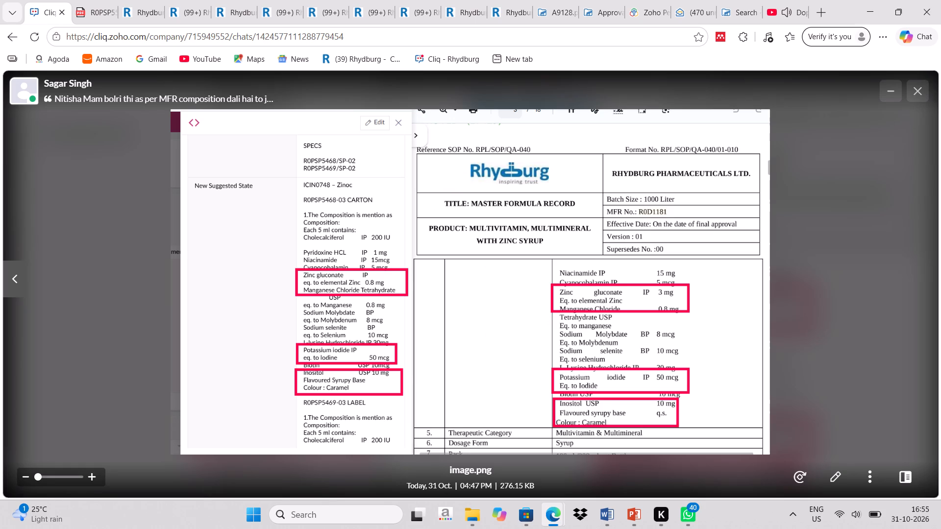
pyautogui.click(915, 87)
pyautogui.scroll(-2, 404, 311)
pyautogui.scroll(-6, 632, 346)
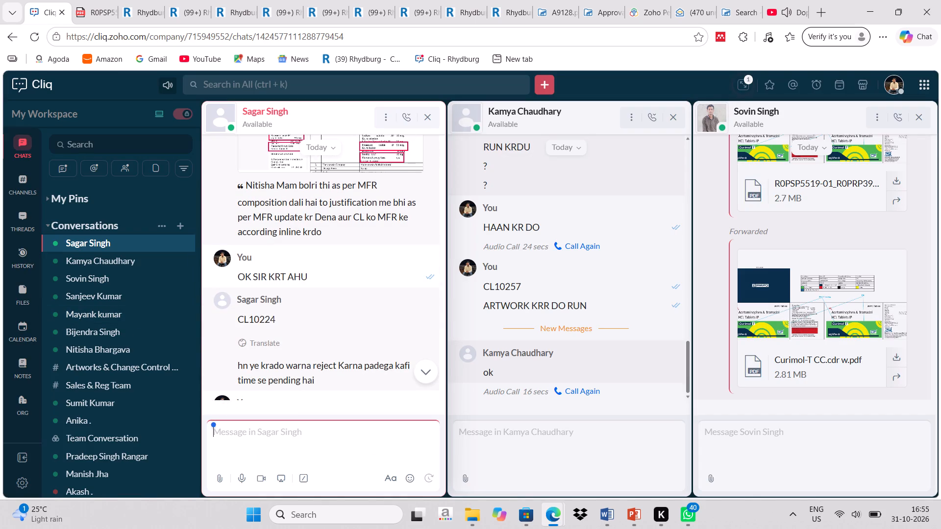
pyautogui.scroll(-7, 558, 336)
pyautogui.scroll(-14, 322, 340)
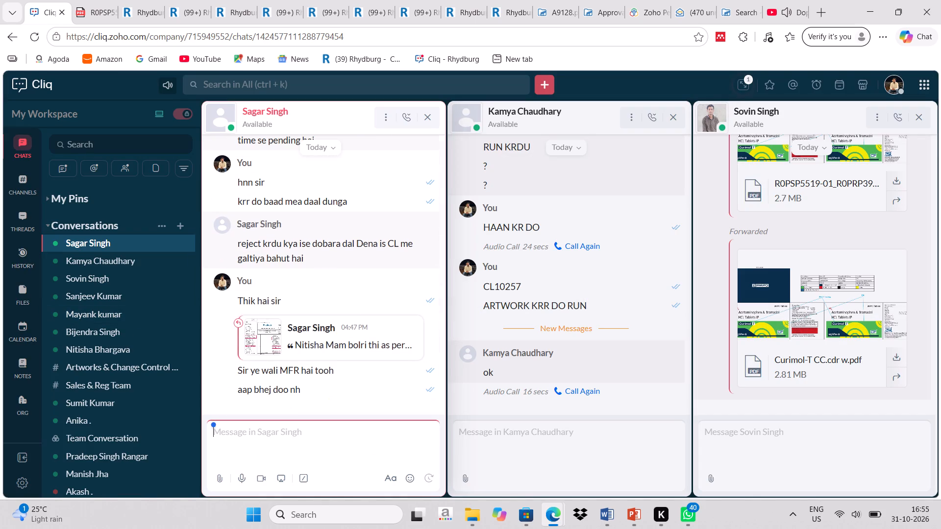
# Detach the R0D1181 Master Formula Record into its own browser window.
pyautogui.click(735, 12)
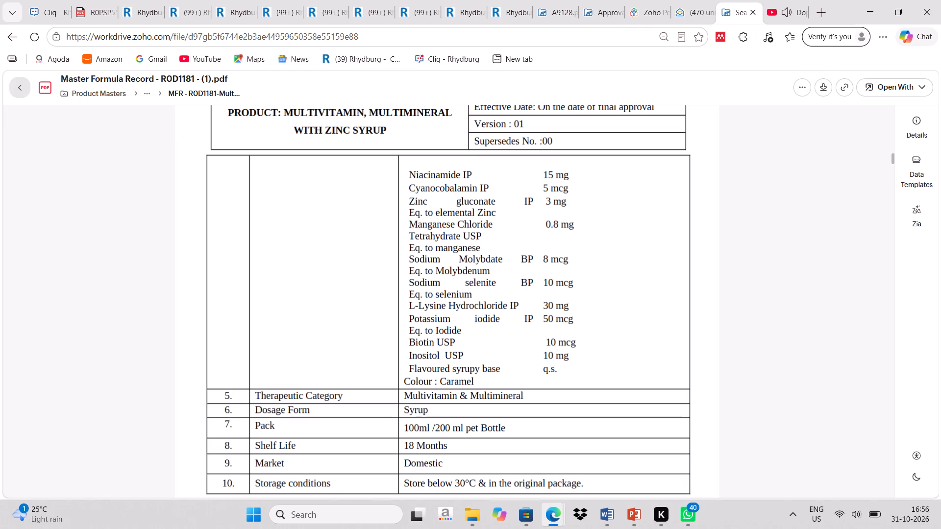
pyautogui.moveTo(740, 7); pyautogui.dragTo(745, 120)
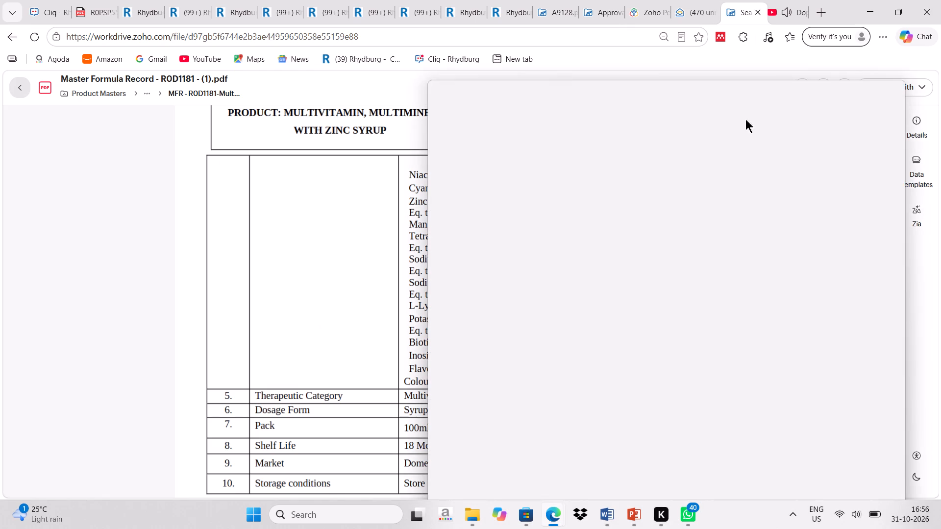
pyautogui.moveTo(745, 120); pyautogui.dragTo(745, 125)
# Return to the Zinoc artwork A9128 and set its zoom to 200%.
pyautogui.click(577, 3)
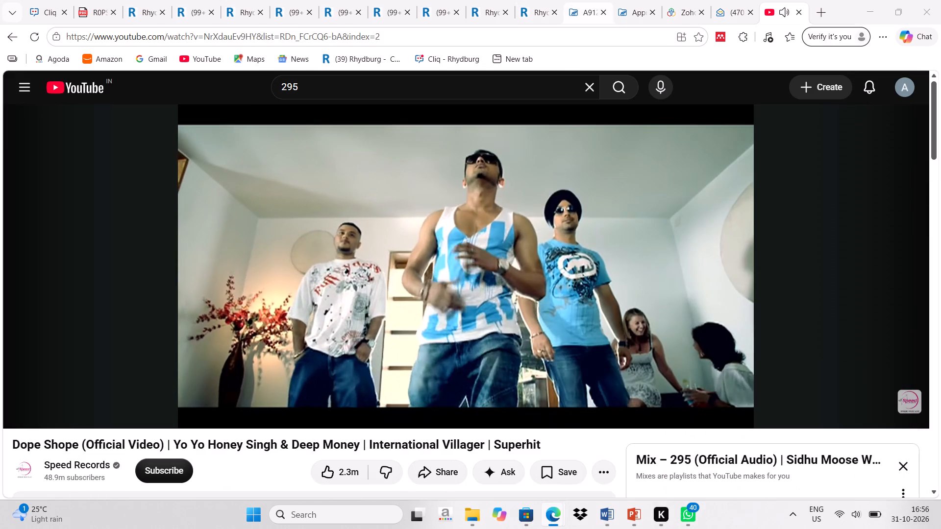
pyautogui.click(638, 12)
pyautogui.click(577, 12)
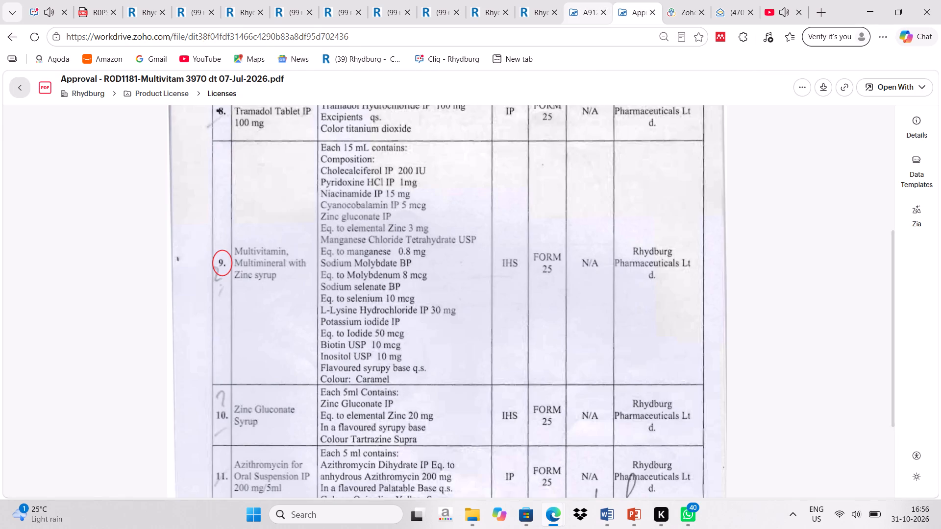
pyautogui.scroll(5, 395, 173)
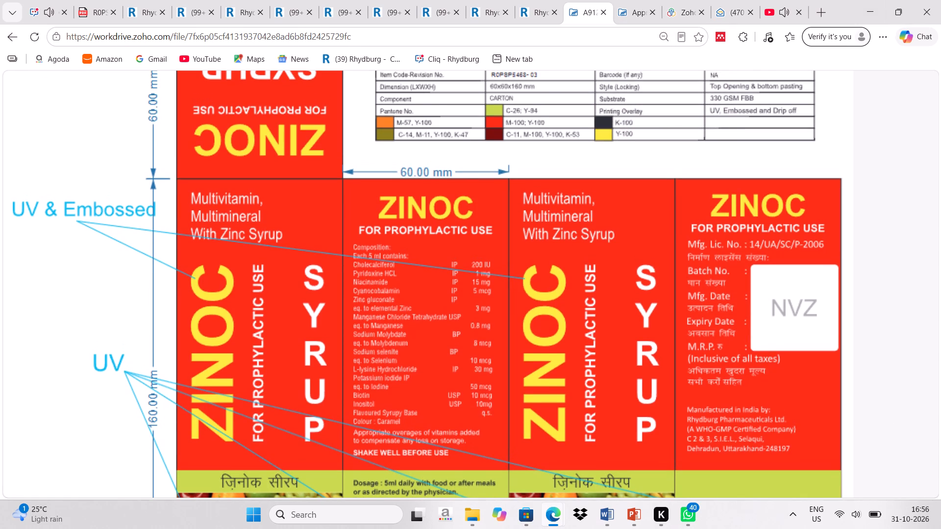
pyautogui.scroll(6, 397, 174)
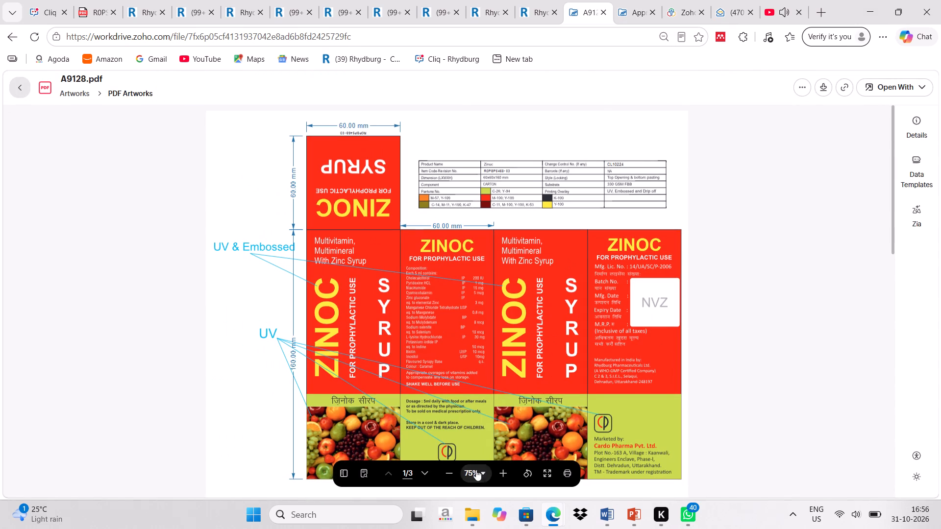
pyautogui.click(476, 470)
pyautogui.click(493, 307)
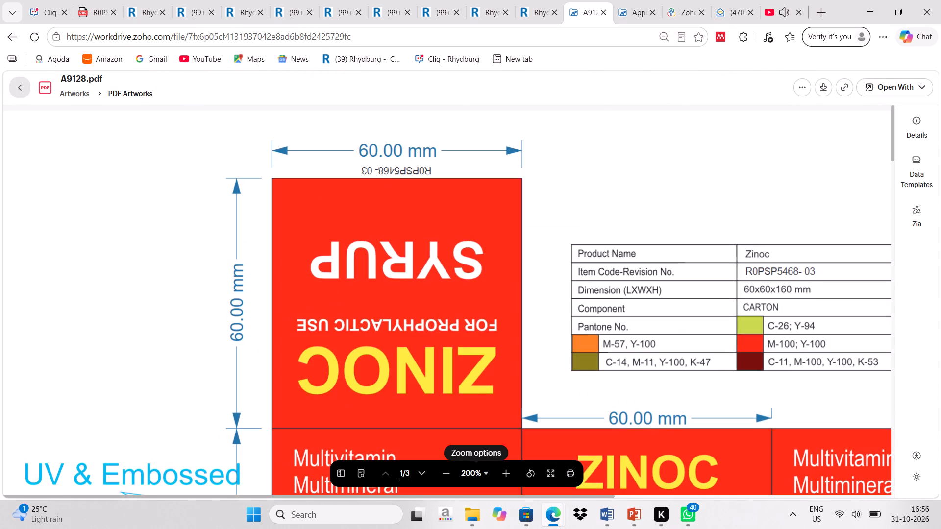
# Arrange the artwork A9128 window and the R0D1181 Master Formula Record window side by side.
pyautogui.click(895, 11)
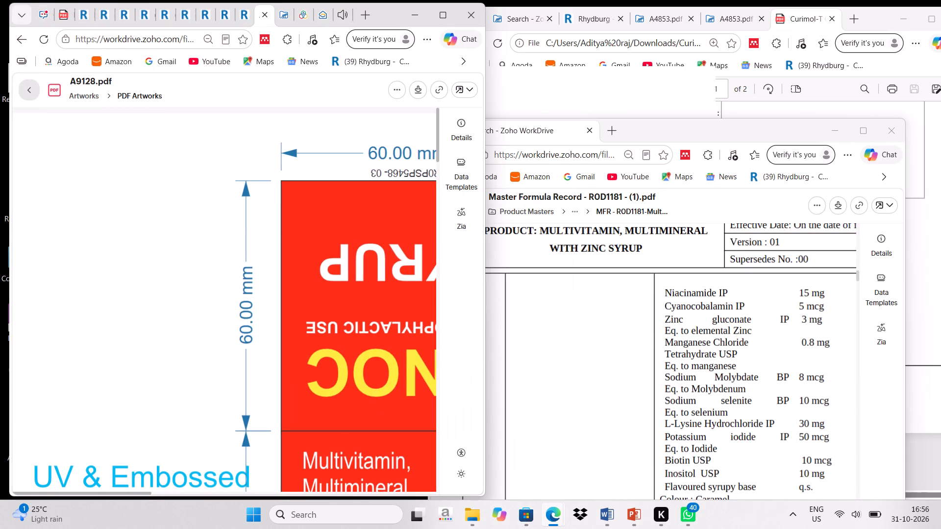
pyautogui.click(688, 301)
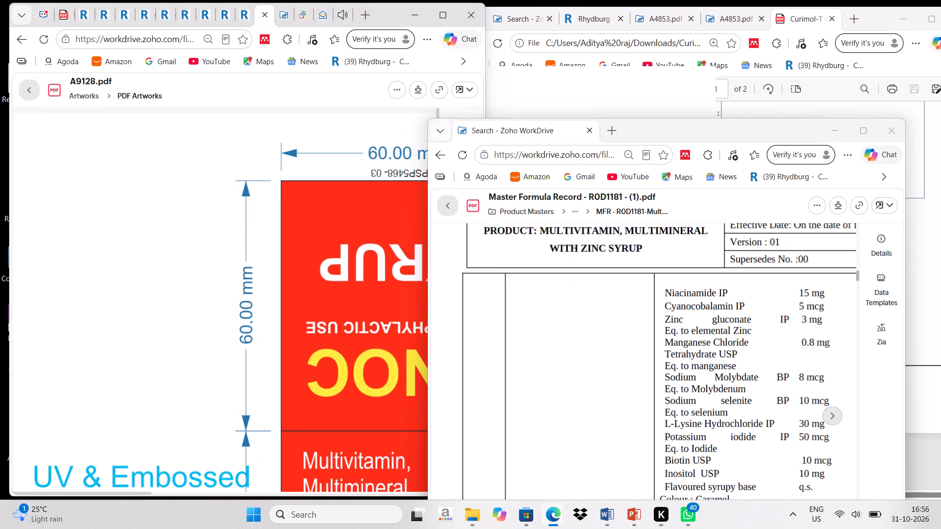
pyautogui.moveTo(653, 133); pyautogui.dragTo(715, 32)
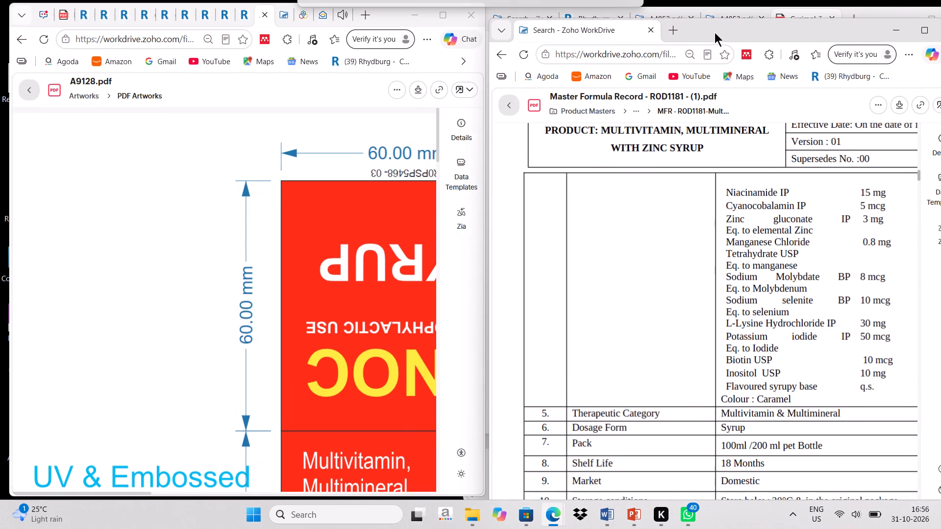
# Compare the composition on the Zinoc carton in artwork A9128 with the label claim in Master Formula Record R0D1181, ingredient by ingredient.
pyautogui.moveTo(442, 276); pyautogui.dragTo(391, 299, button='right')
pyautogui.hscroll(-8, 388, 301)
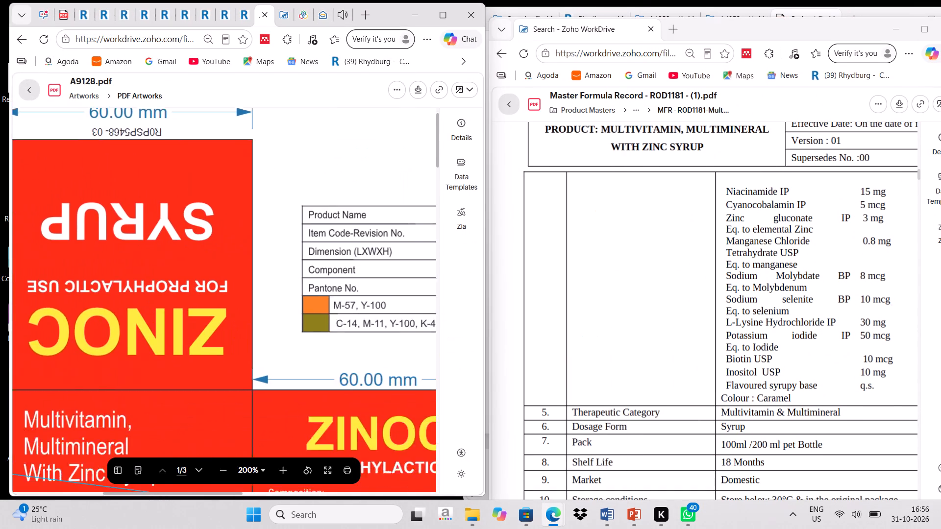
pyautogui.hscroll(-7, 388, 301)
pyautogui.scroll(-1, 388, 301)
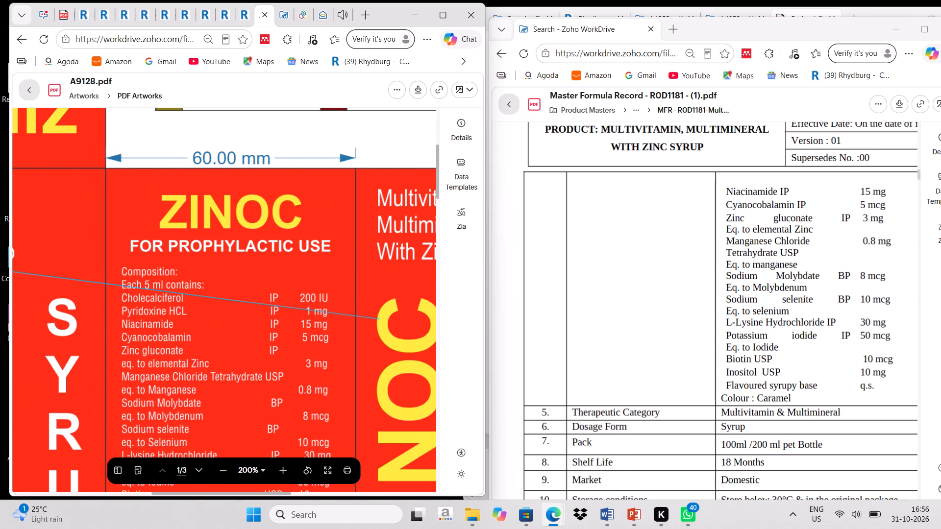
pyautogui.scroll(-1, 388, 301)
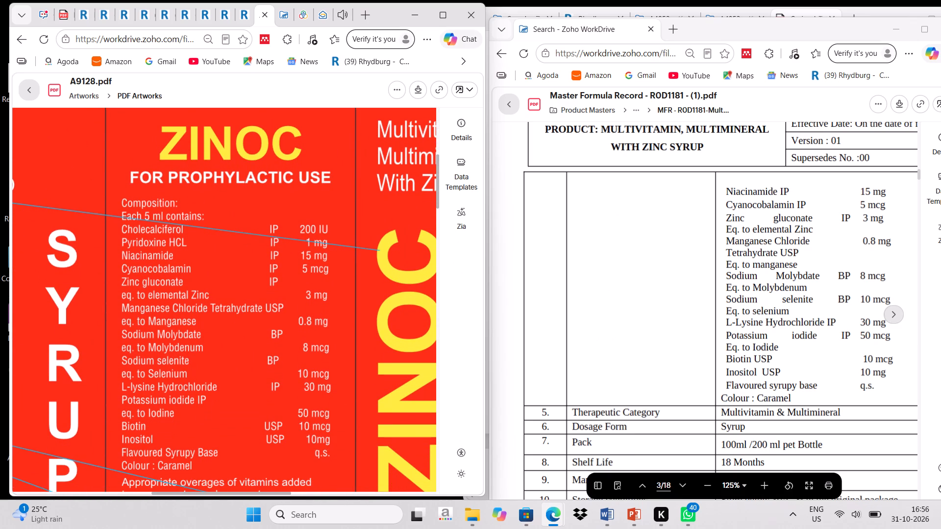
pyautogui.scroll(2, 781, 252)
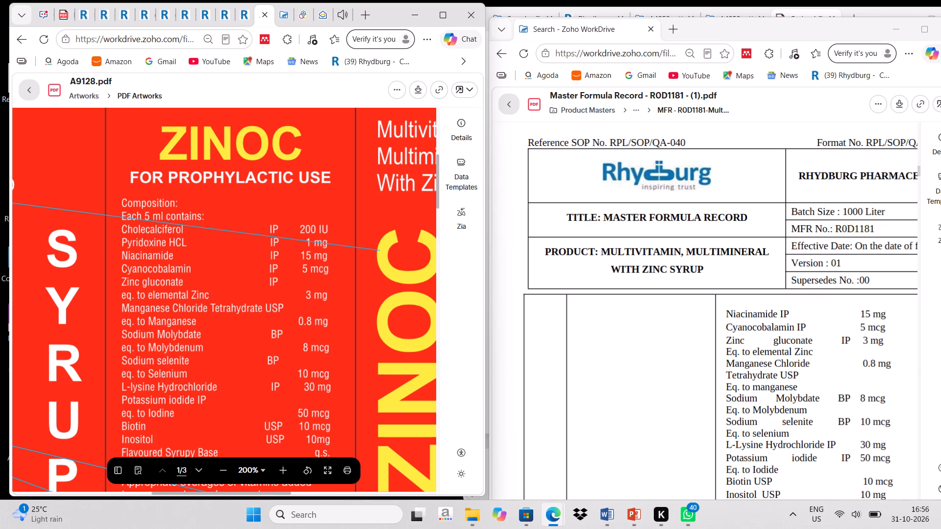
pyautogui.scroll(-3, 796, 341)
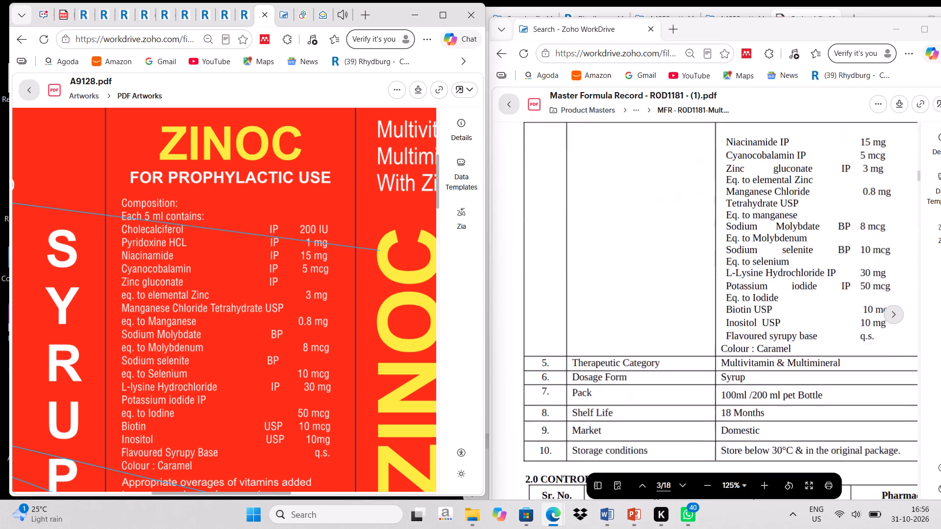
pyautogui.scroll(8, 796, 341)
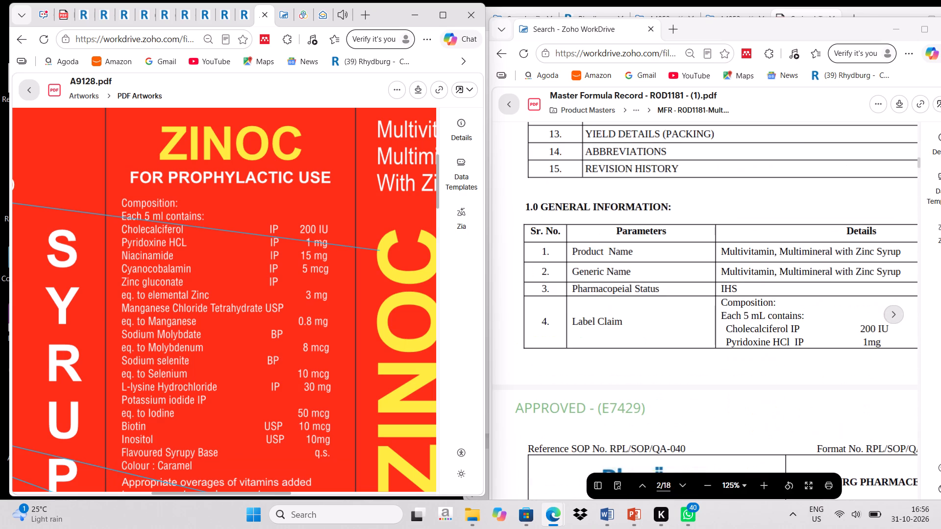
pyautogui.hscroll(-2, 777, 348)
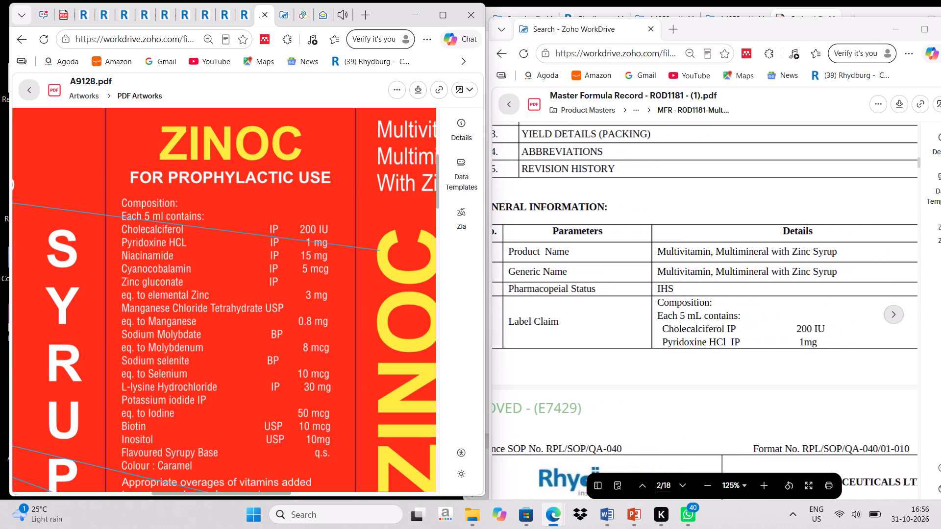
pyautogui.scroll(-2, 608, 346)
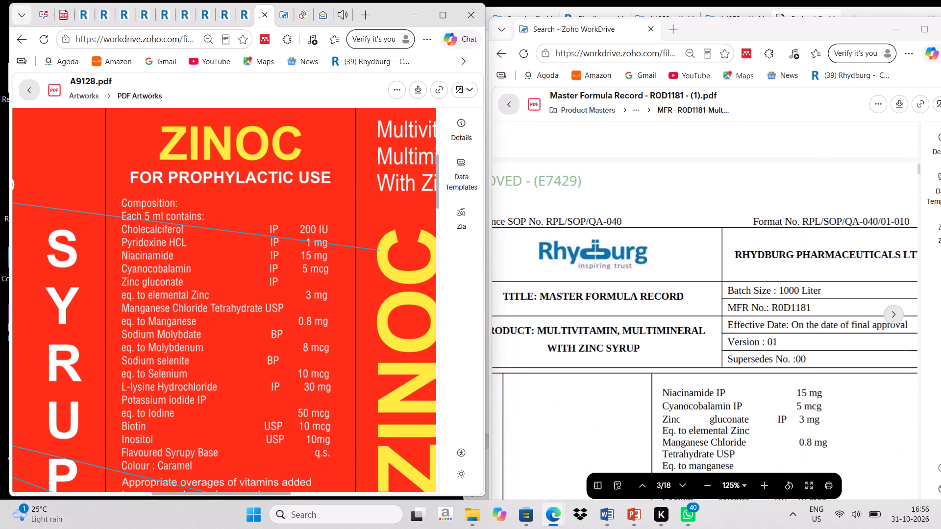
pyautogui.scroll(-4, 608, 346)
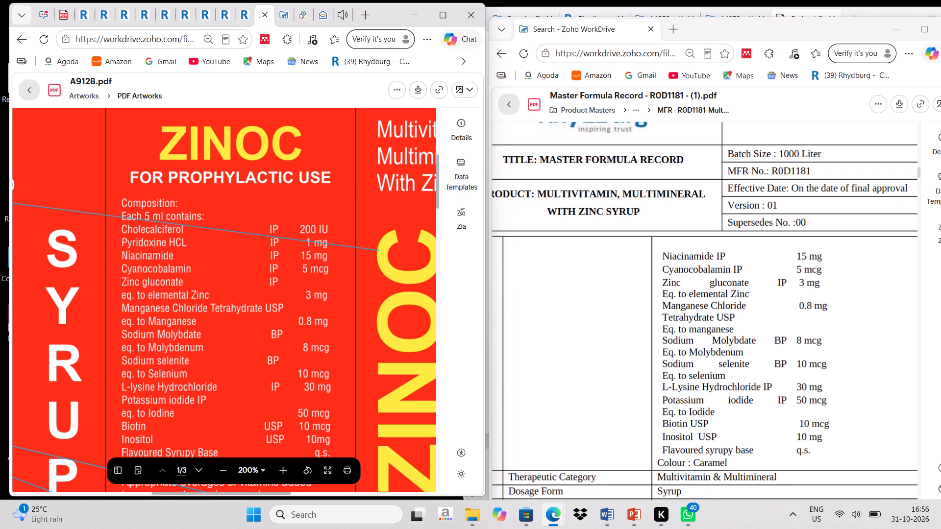
pyautogui.scroll(1, 710, 297)
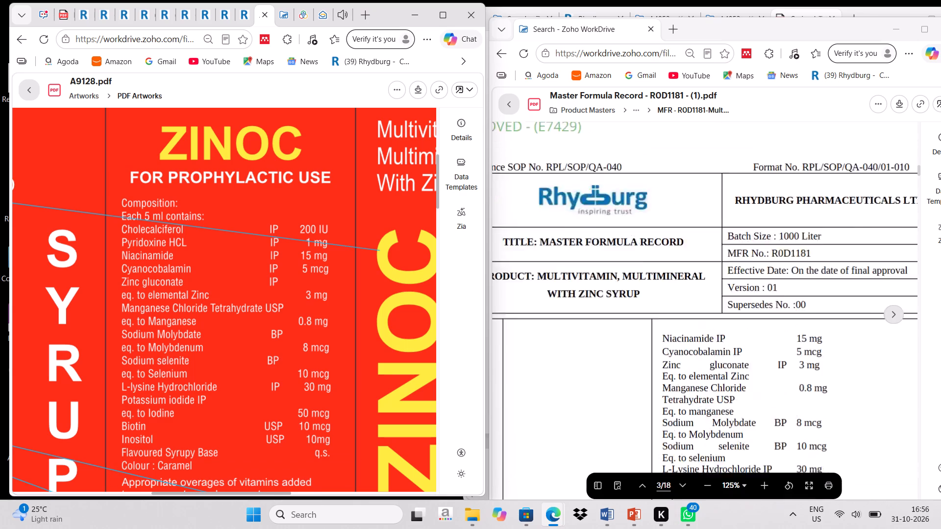
pyautogui.scroll(2, 710, 297)
pyautogui.scroll(-7, 710, 297)
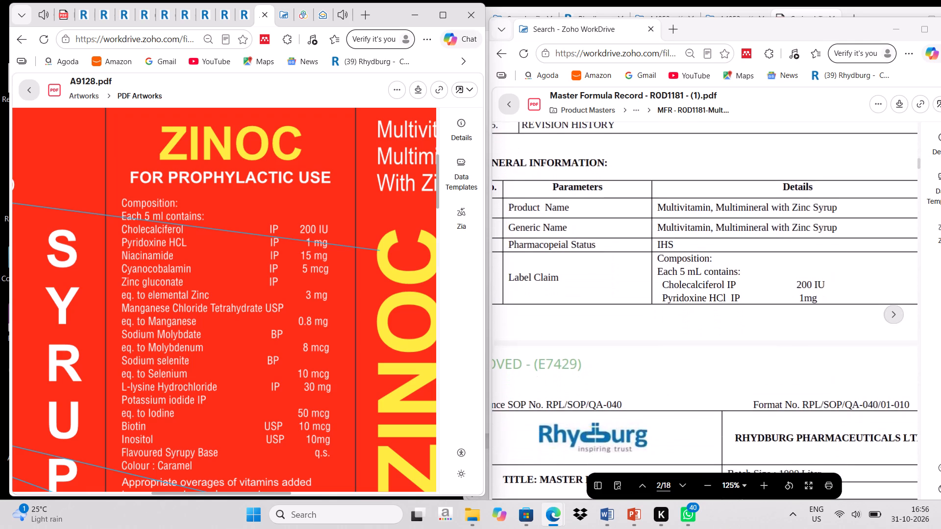
pyautogui.scroll(-3, 710, 297)
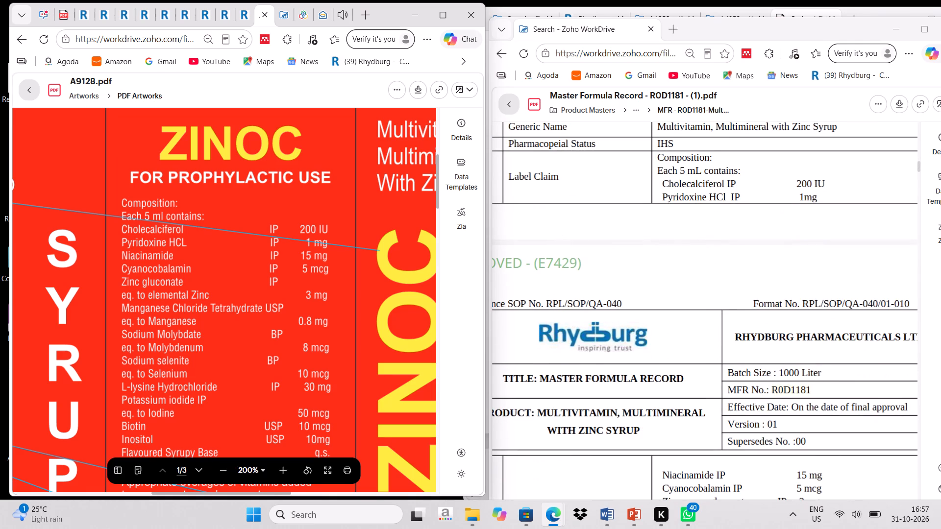
pyautogui.scroll(-3, 807, 244)
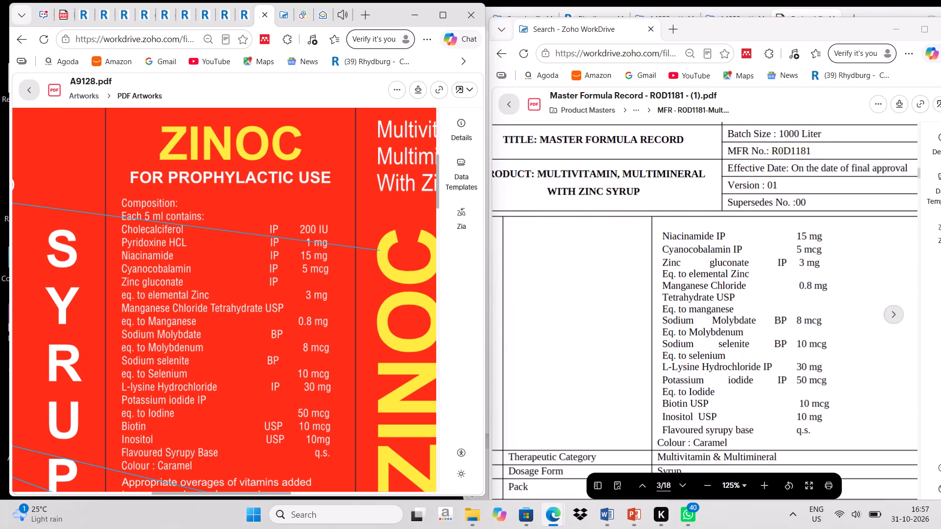
pyautogui.scroll(-1, 807, 244)
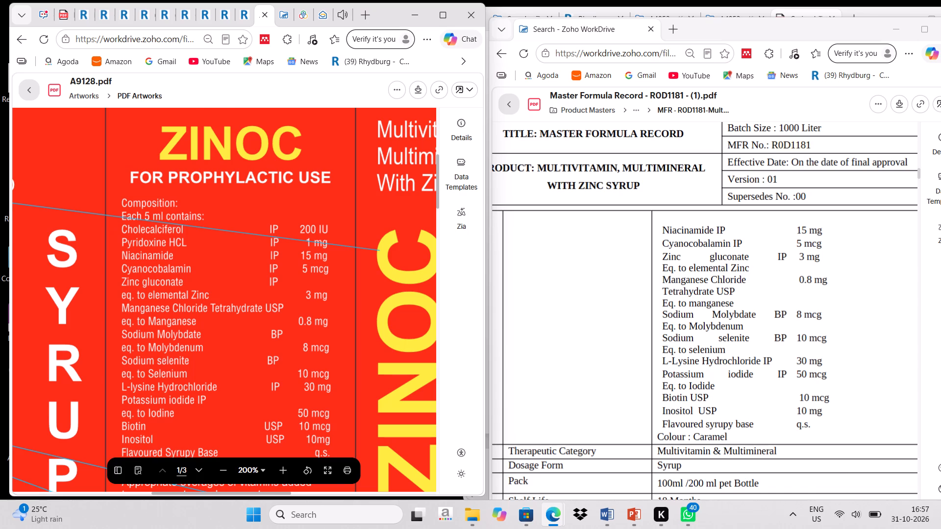
pyautogui.scroll(-1, 314, 351)
pyautogui.scroll(-1, 700, 353)
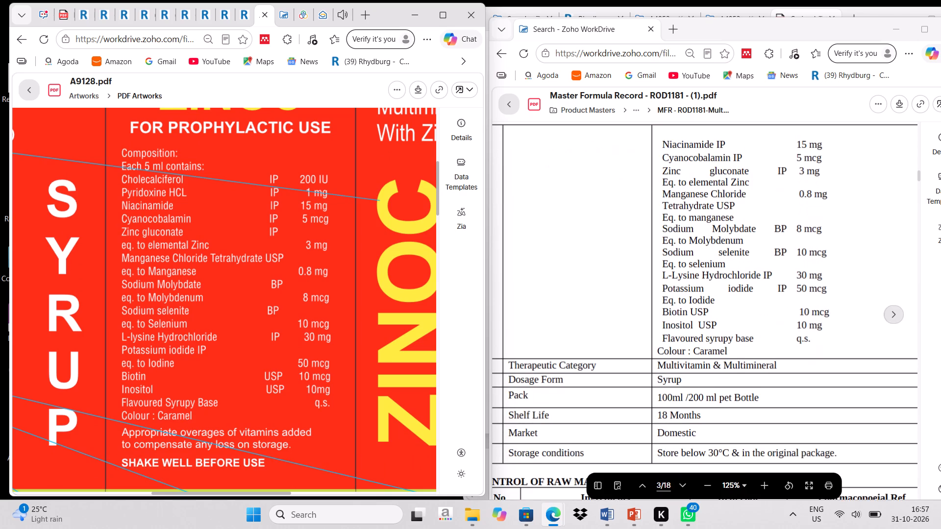
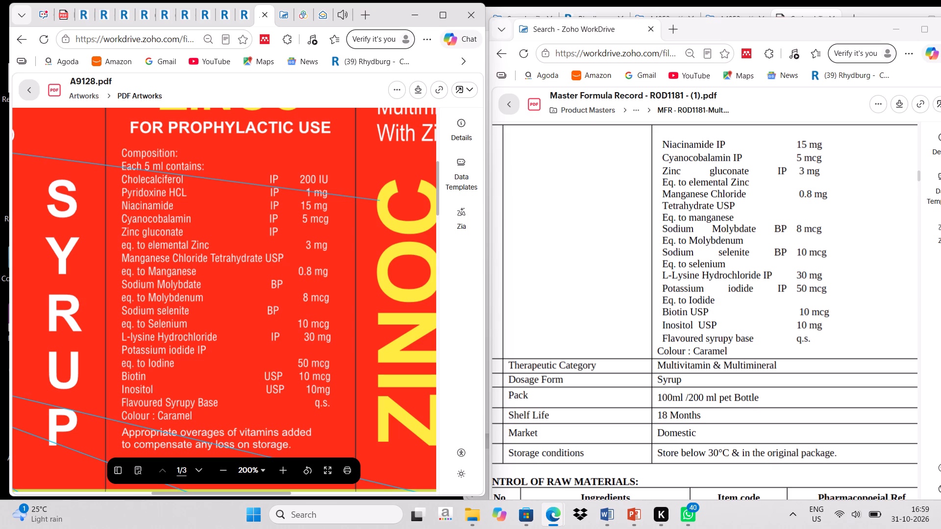
# Switch to the Cliq chat with the colleague and review the messages on which MFR the CL10224 composition should follow.
pyautogui.click(48, 10)
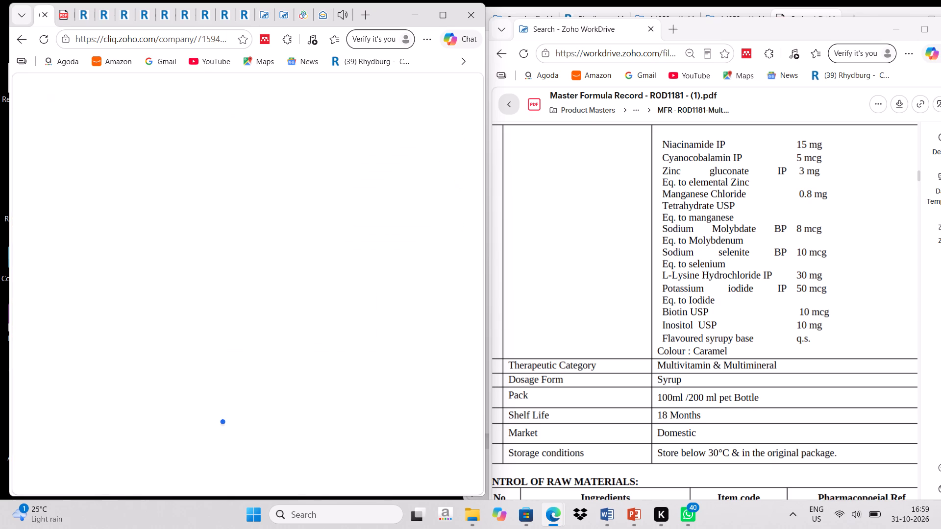
pyautogui.scroll(-1, 289, 311)
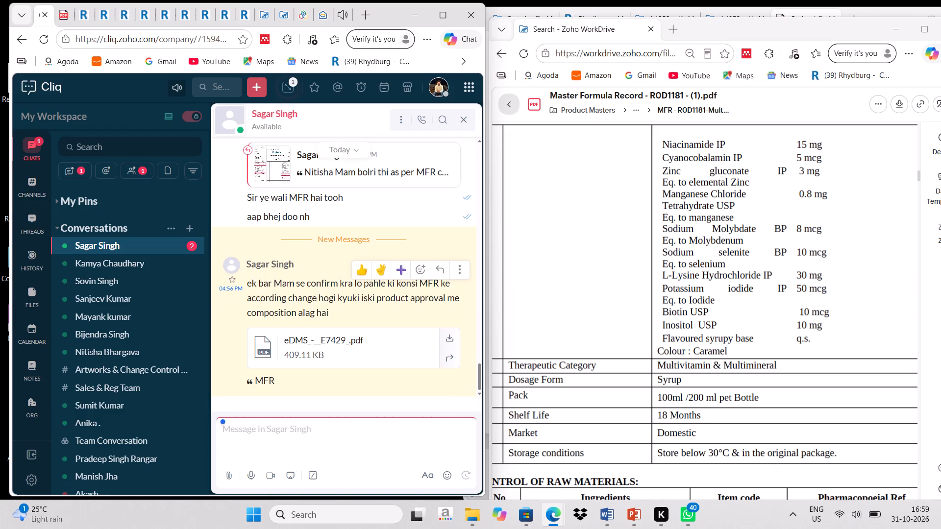
pyautogui.scroll(3, 285, 309)
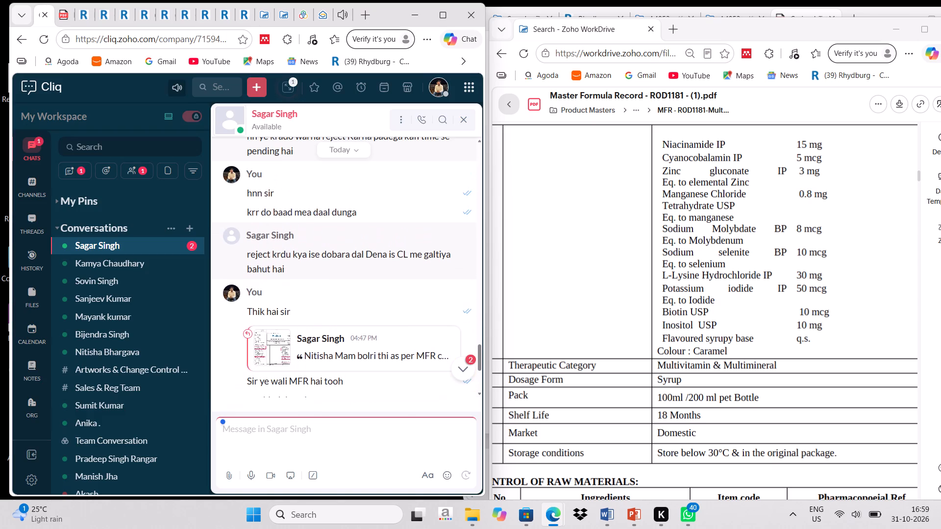
pyautogui.scroll(3, 285, 309)
pyautogui.scroll(1, 299, 229)
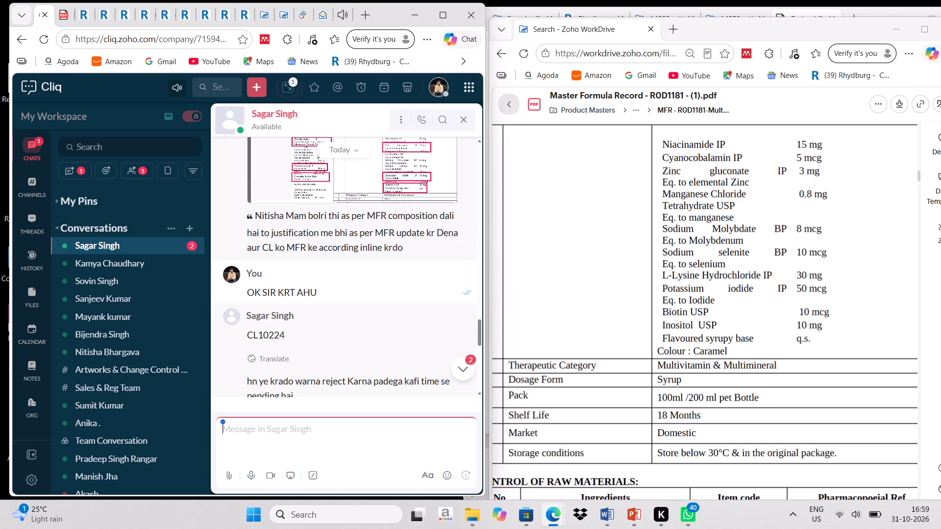
pyautogui.scroll(-8, 321, 267)
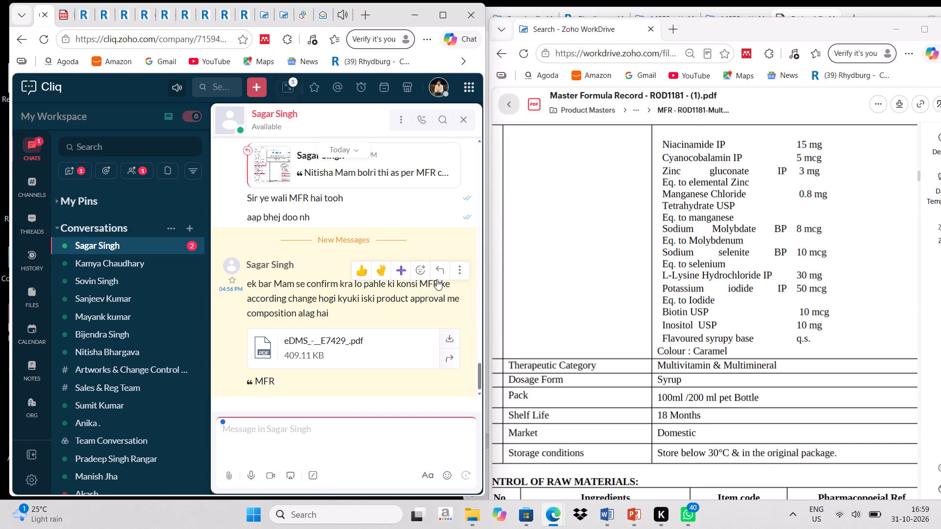
# Reply to the colleague's request to confirm the MFR with "MAM seat pr nahi hain aati hai" and "tooh btaa deta hu aapko", and close the chat.
pyautogui.click(439, 268)
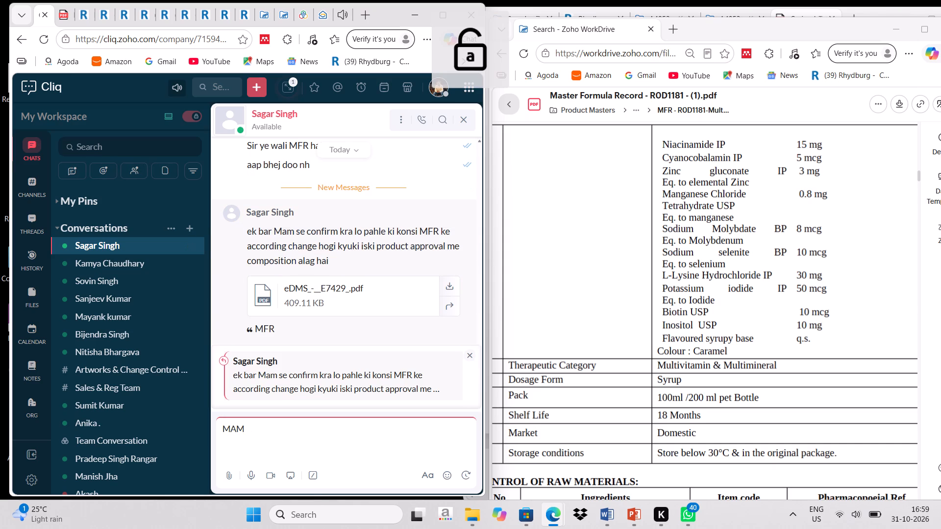
pyautogui.write('seat pr nah')
pyautogui.write('i hain aati hai')
pyautogui.press('Return')
pyautogui.write('tooh')
pyautogui.press('space')
pyautogui.write('btaa det a')
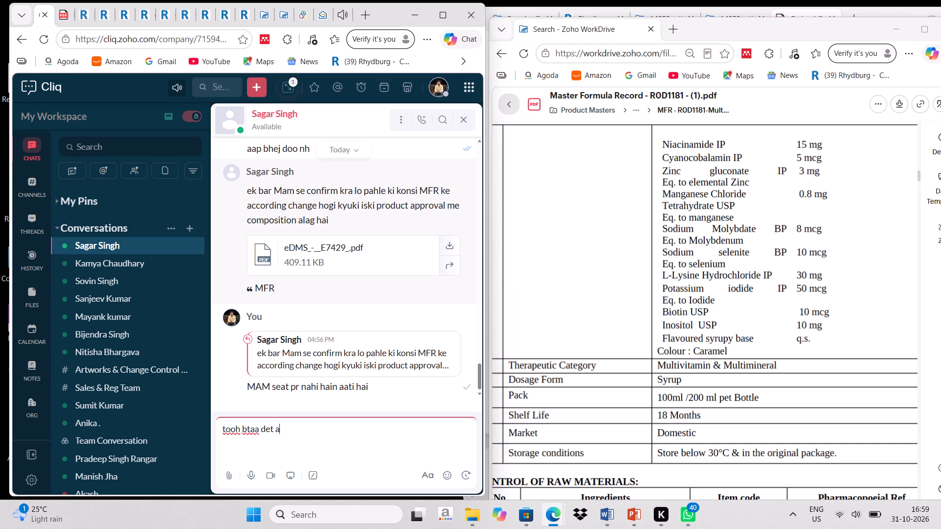
pyautogui.press('BackSpace')
pyautogui.press('BackSpace')
pyautogui.write('a hu aapko')
pyautogui.press('Return')
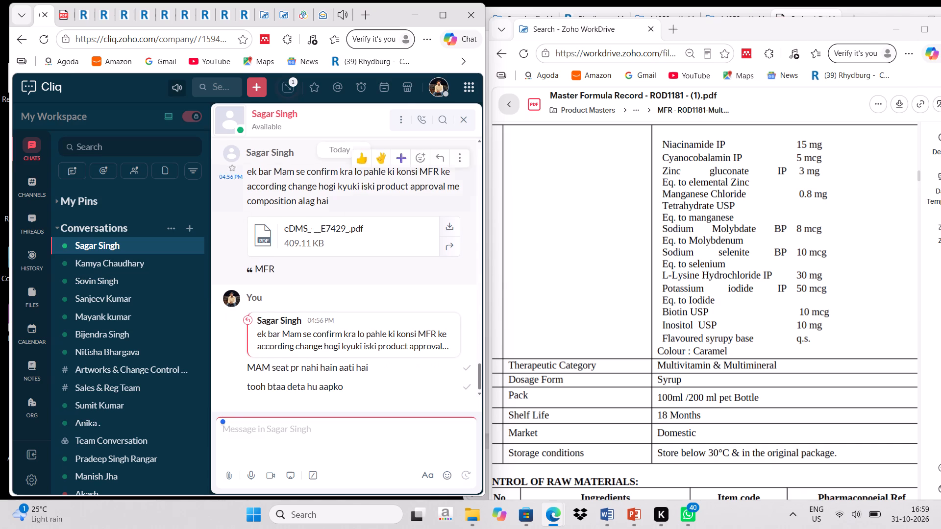
pyautogui.click(462, 120)
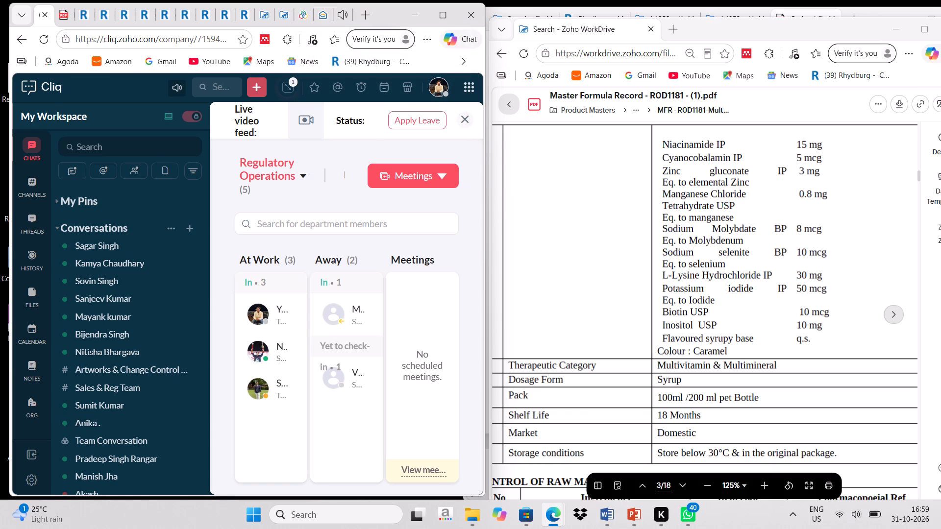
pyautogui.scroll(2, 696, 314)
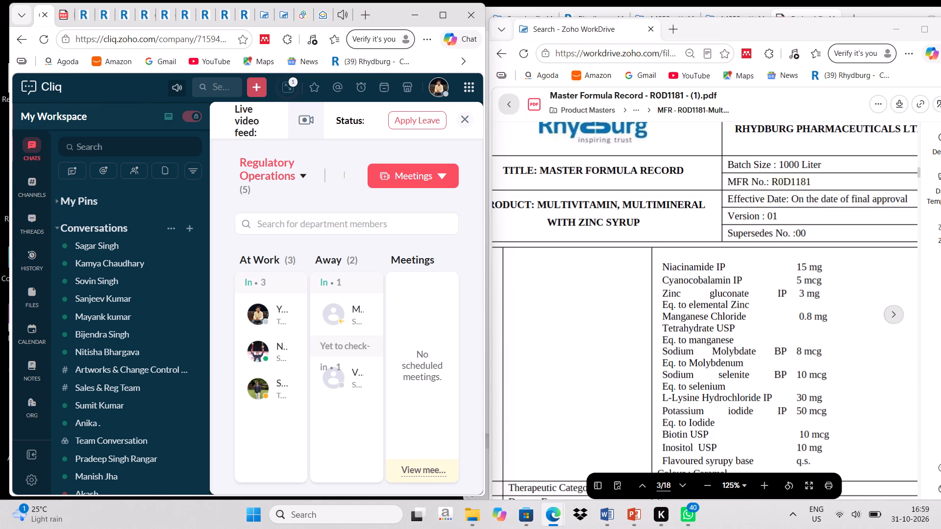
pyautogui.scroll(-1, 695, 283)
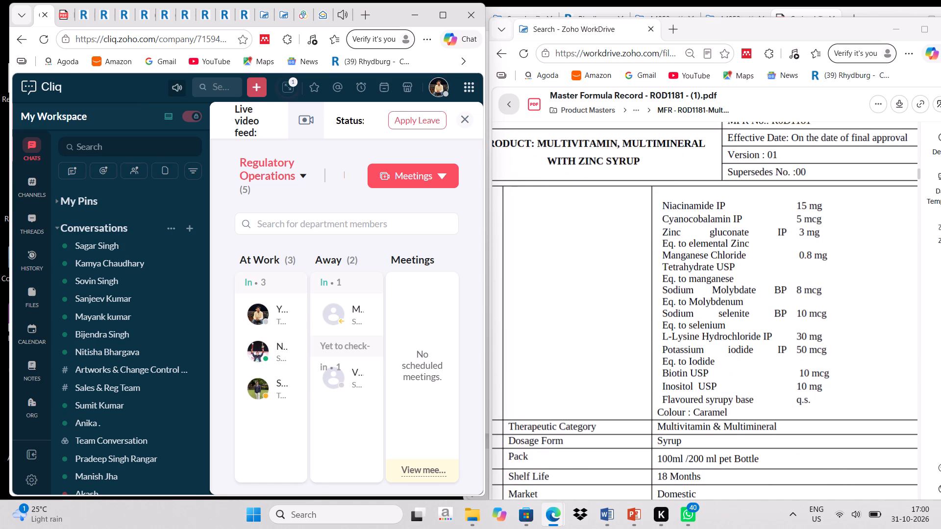
# Return to the Change Control MIS page and maximize its browser window.
pyautogui.click(83, 11)
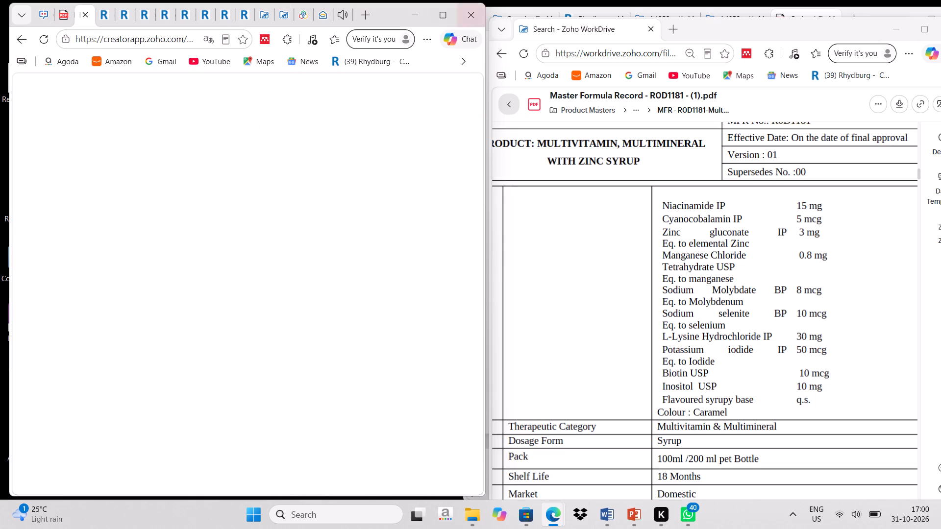
pyautogui.click(445, 10)
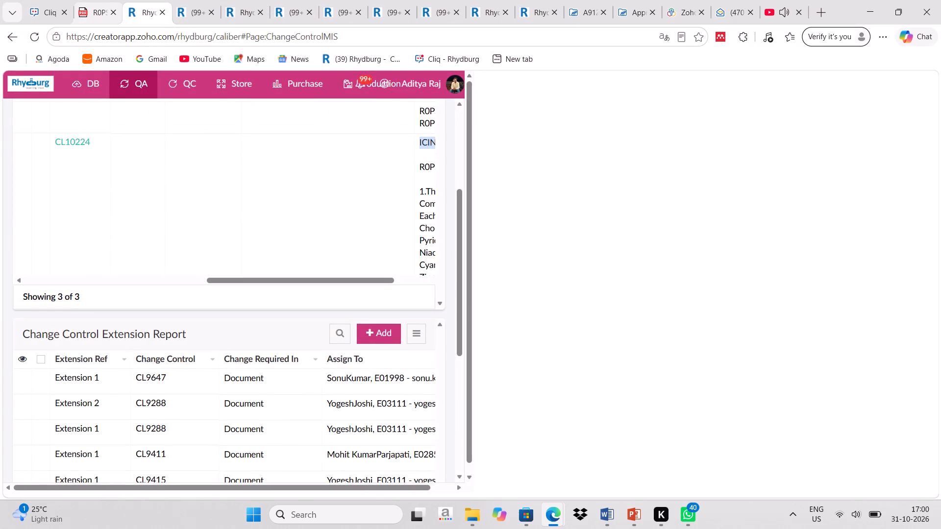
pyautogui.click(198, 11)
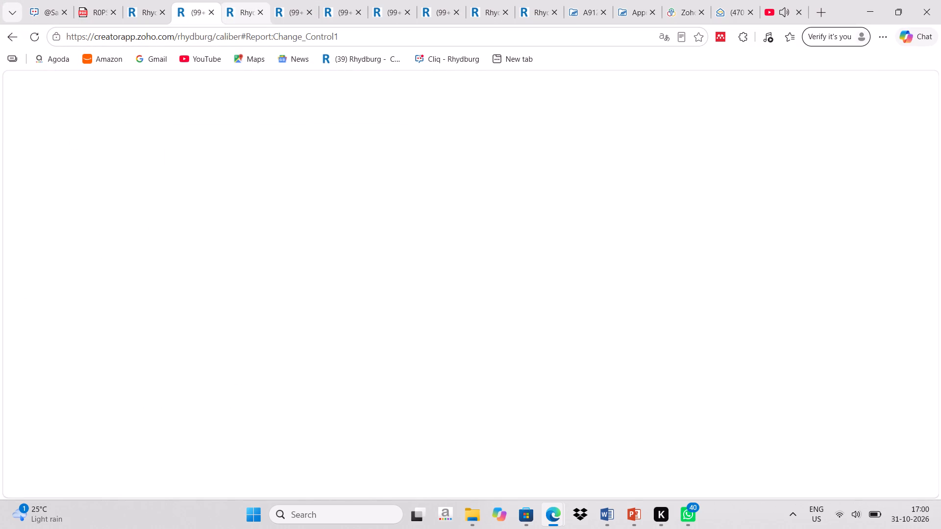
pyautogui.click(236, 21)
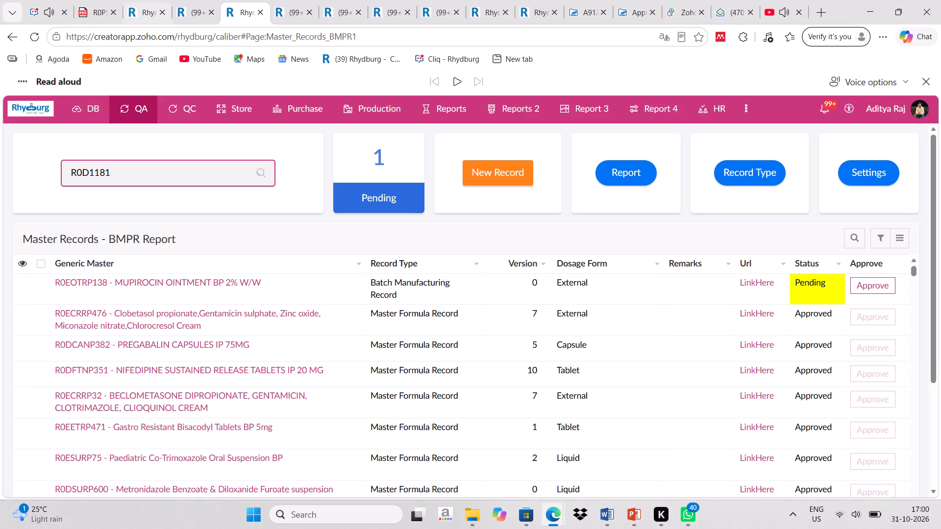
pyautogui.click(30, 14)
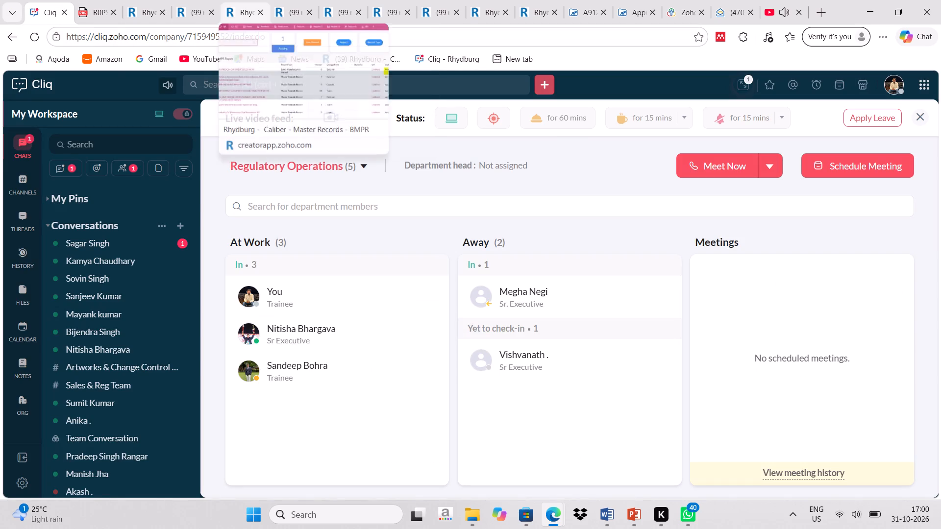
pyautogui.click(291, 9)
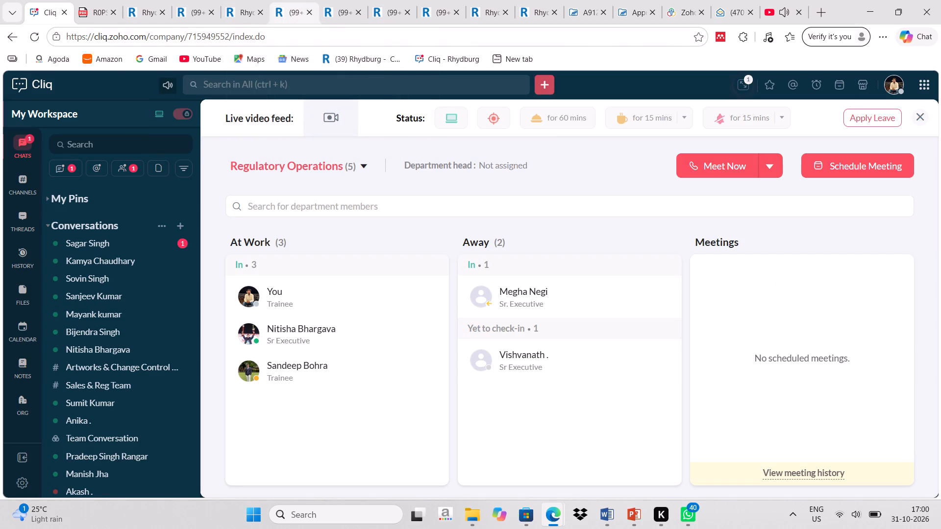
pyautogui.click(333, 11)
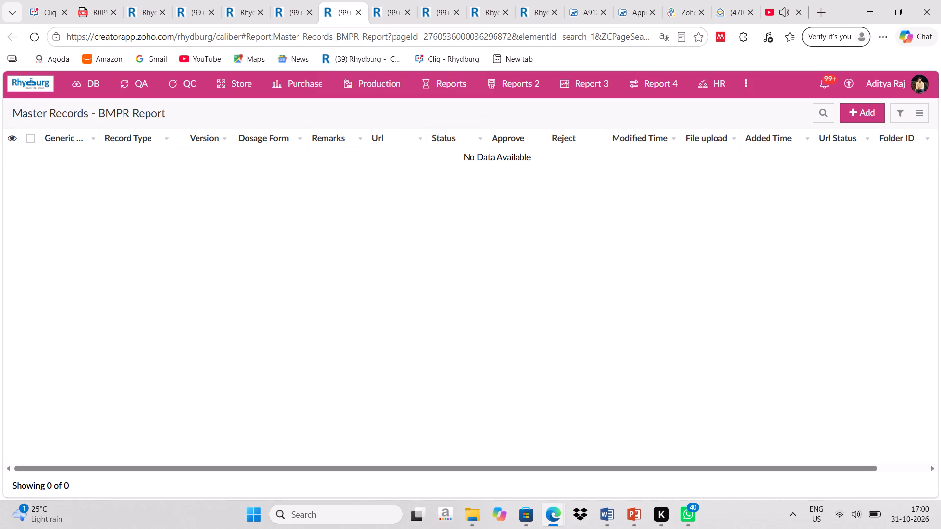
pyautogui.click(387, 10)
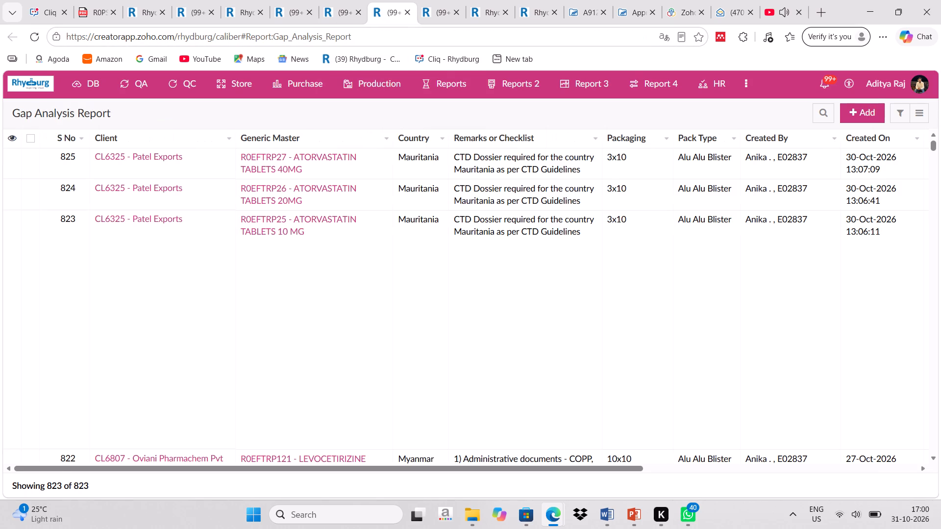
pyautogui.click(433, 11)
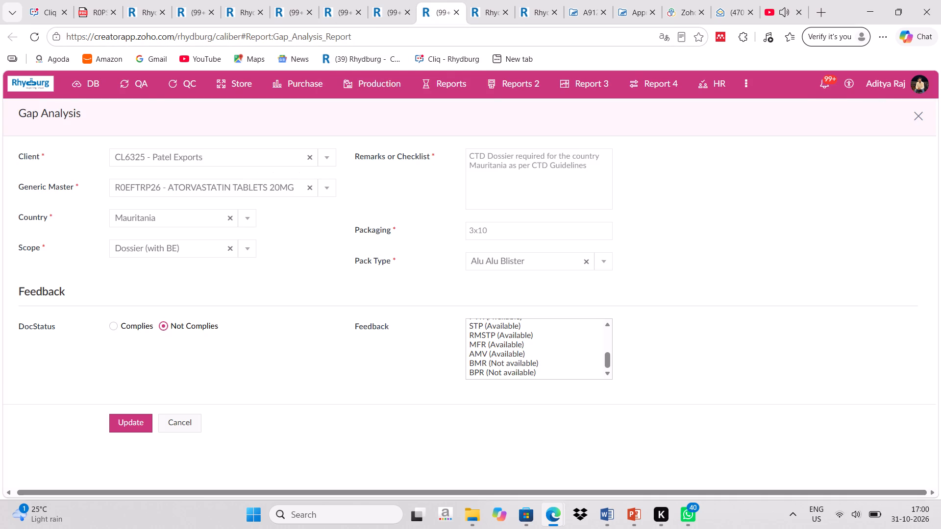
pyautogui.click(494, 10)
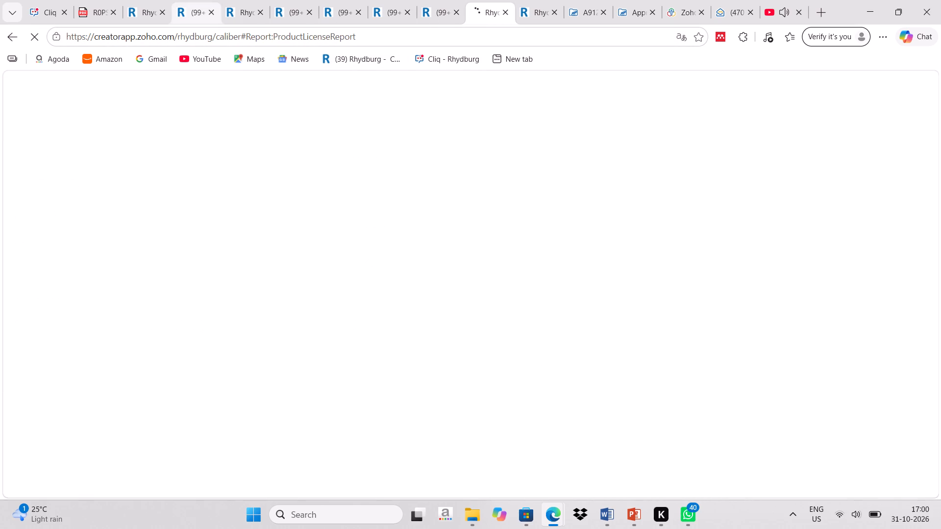
# Open the change control record CL10224 (ICIN0748 – Zinoc) from the Change Control MIS page and try to edit it.
pyautogui.click(152, 6)
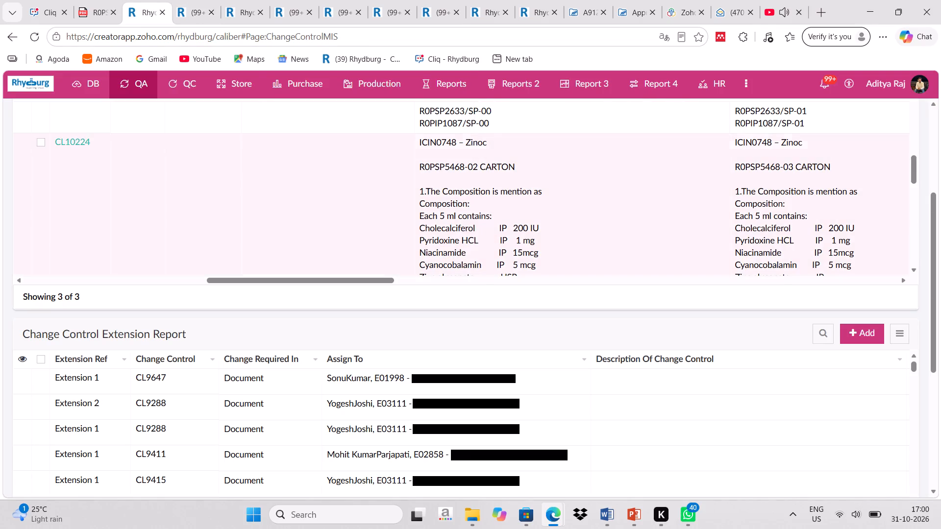
pyautogui.click(440, 192)
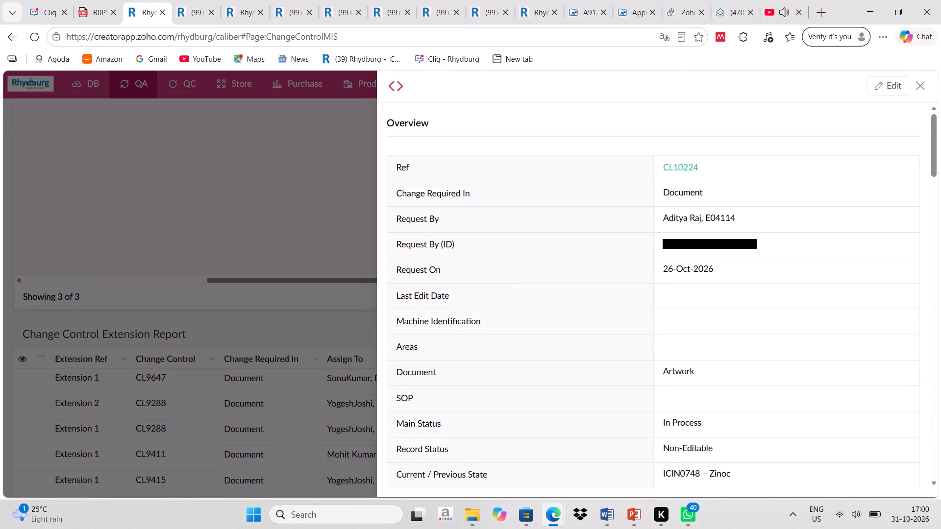
pyautogui.click(884, 77)
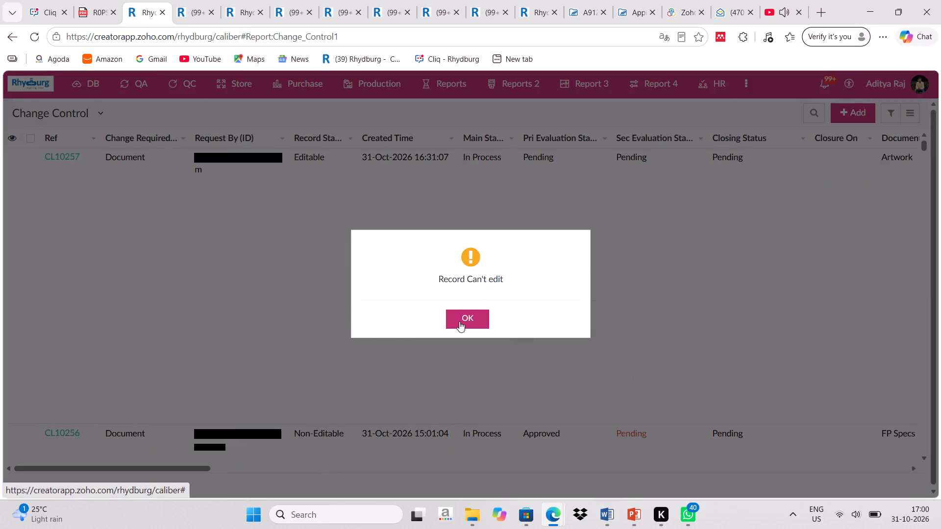
pyautogui.click(459, 321)
pyautogui.click(454, 318)
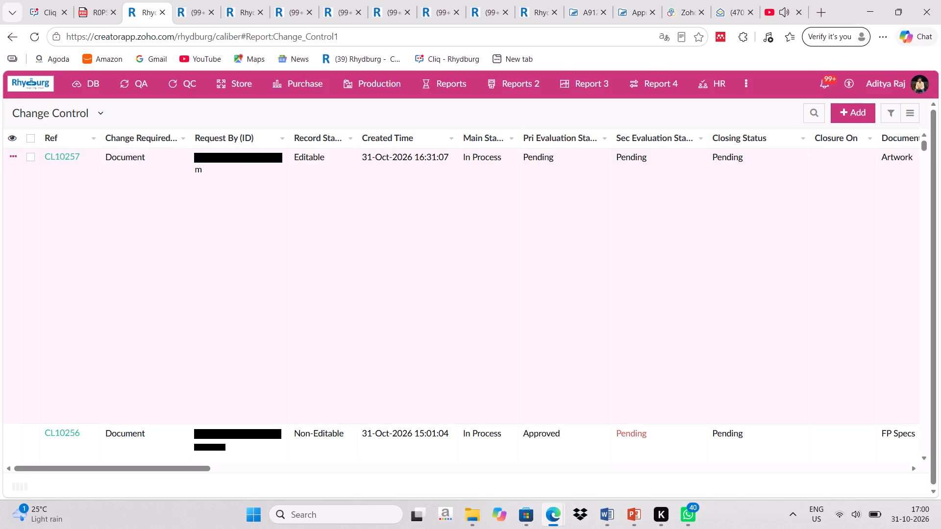
# Filter the Change Control report to records whose Request By (ID) contains the requester ID copied from CL10257.
pyautogui.moveTo(197, 153); pyautogui.dragTo(211, 177)
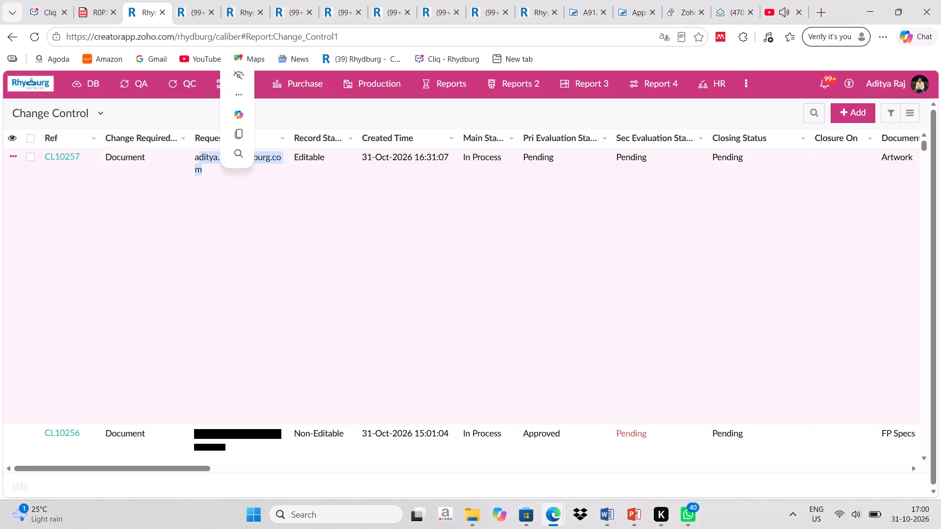
pyautogui.moveTo(195, 156); pyautogui.dragTo(201, 169)
pyautogui.rightClick(239, 154)
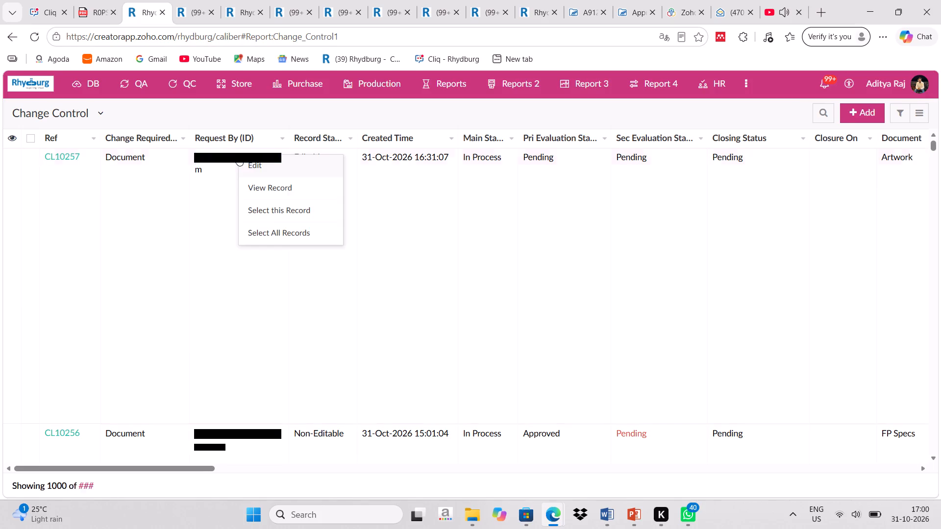
pyautogui.rightClick(238, 155)
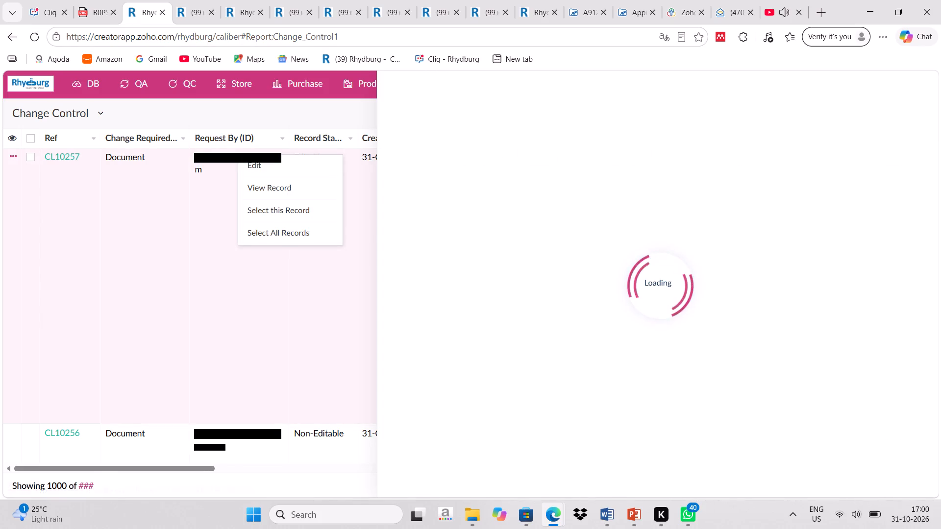
pyautogui.moveTo(193, 152); pyautogui.dragTo(207, 178)
pyautogui.click(237, 134)
pyautogui.click(215, 141)
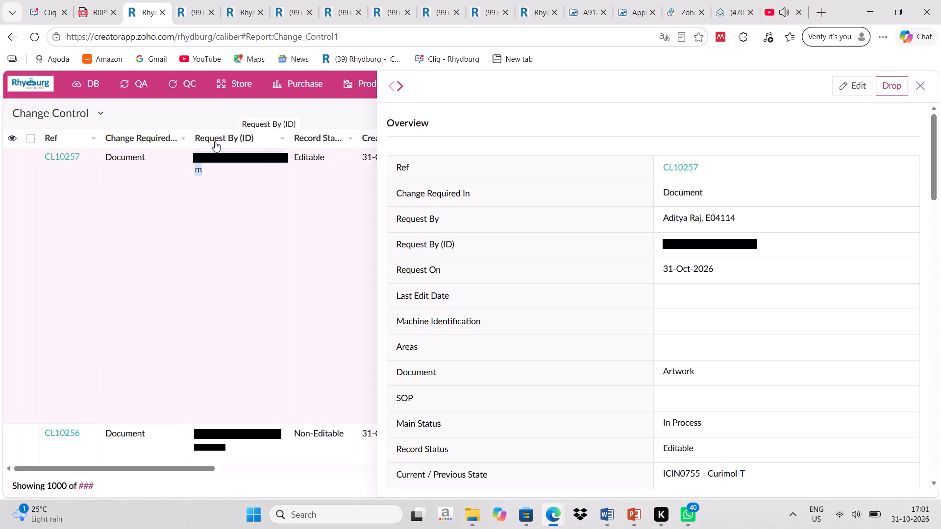
pyautogui.click(230, 157)
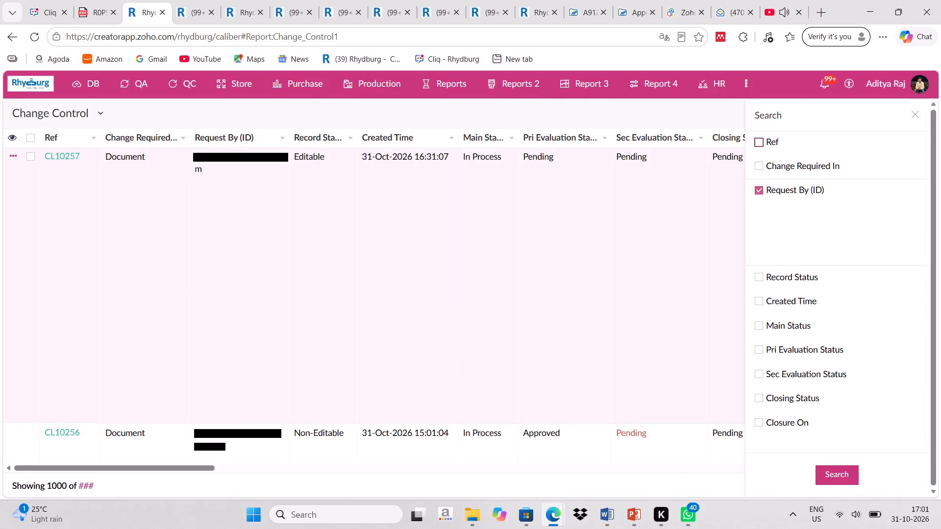
pyautogui.hotkey('ctrl', 'v')
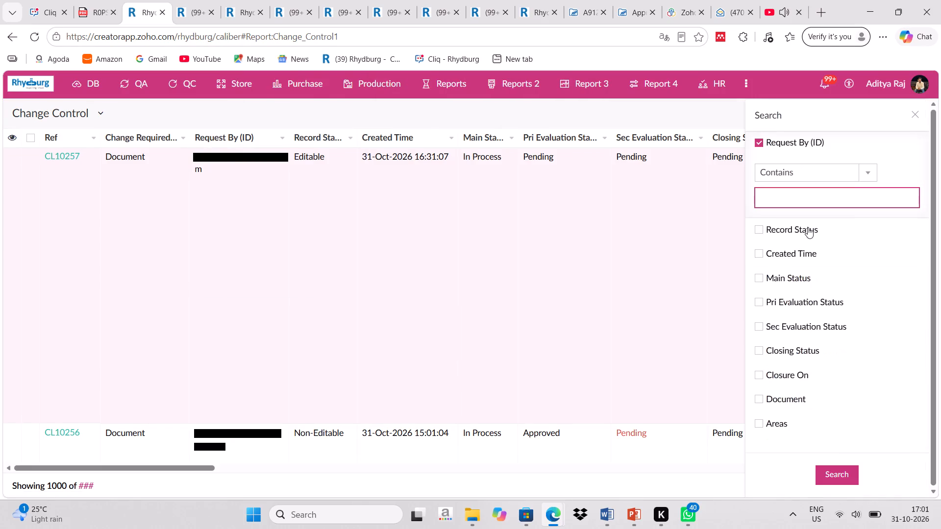
pyautogui.press('Return')
pyautogui.press('Return')
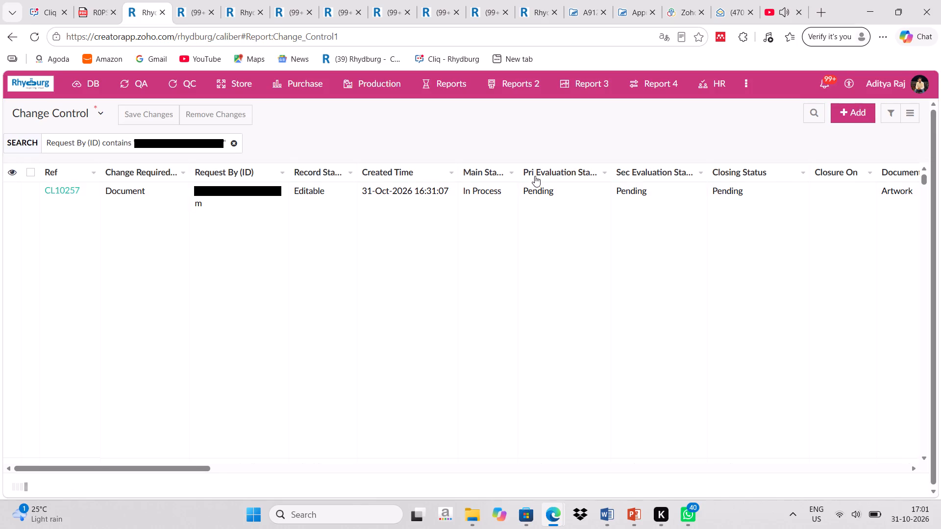
# Narrow the Change Control report further to records whose Pri Evaluation Status contains only Pending.
pyautogui.click(534, 173)
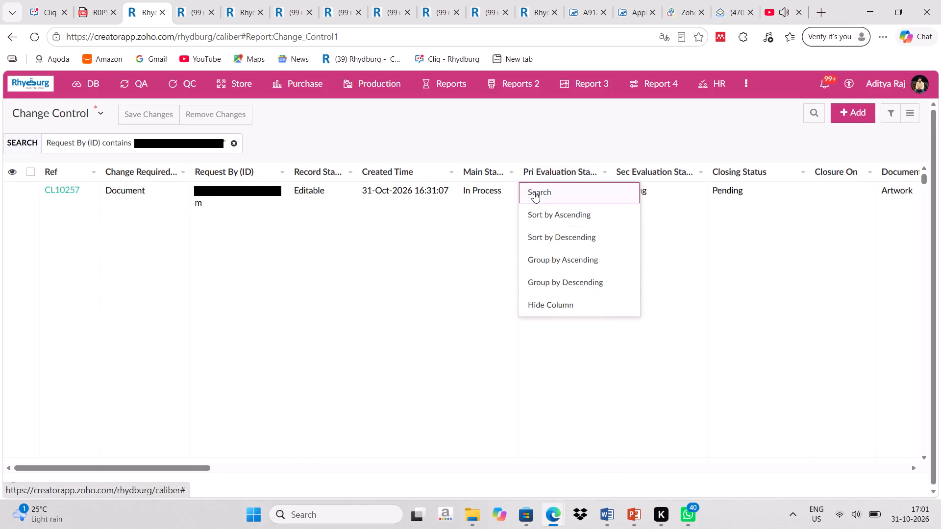
pyautogui.click(534, 192)
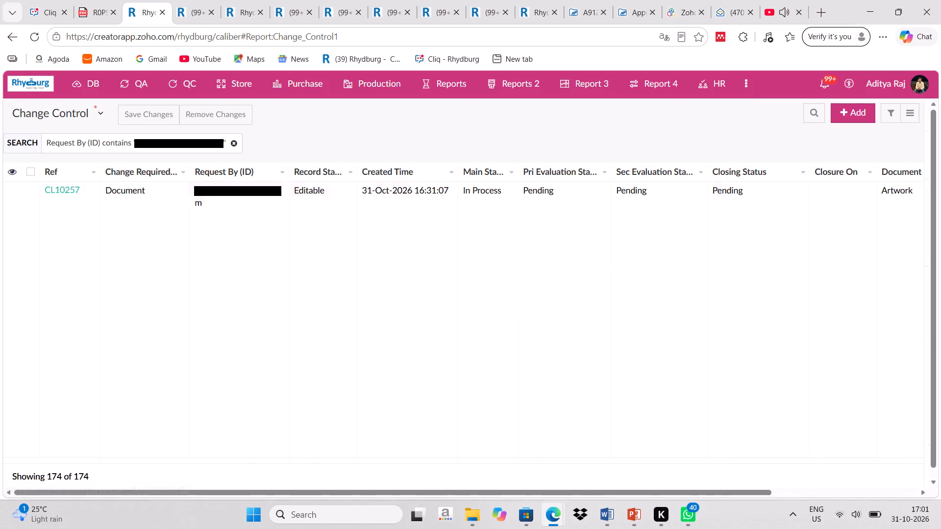
pyautogui.write('Pending')
pyautogui.press('Return')
pyautogui.press('Return')
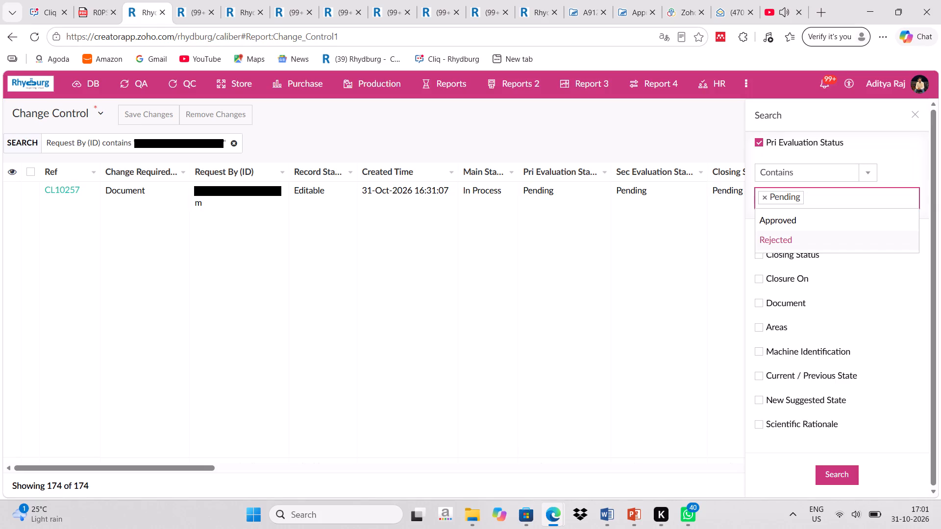
pyautogui.press('Return')
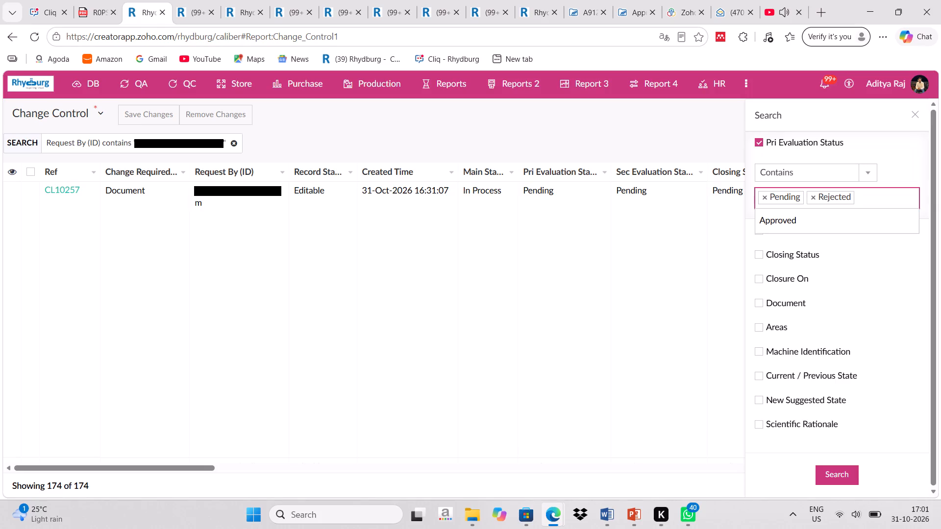
pyautogui.click(814, 199)
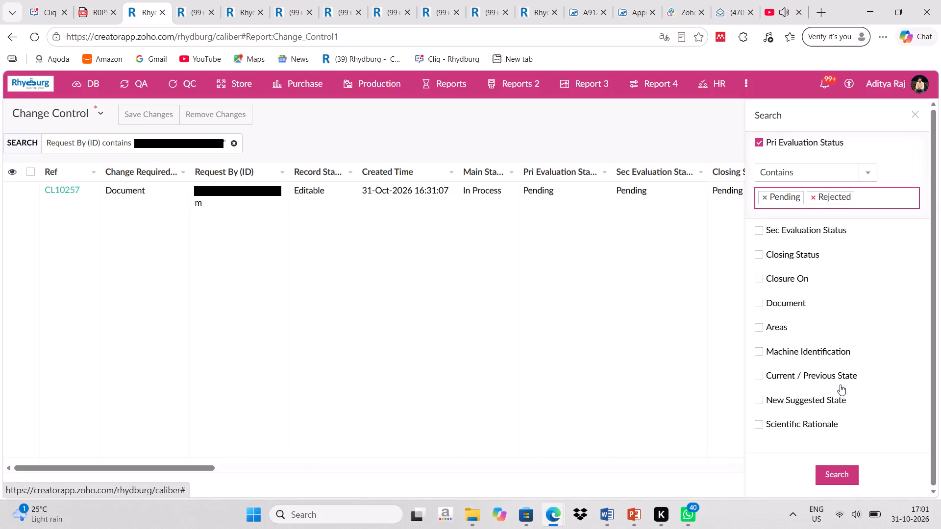
pyautogui.click(811, 197)
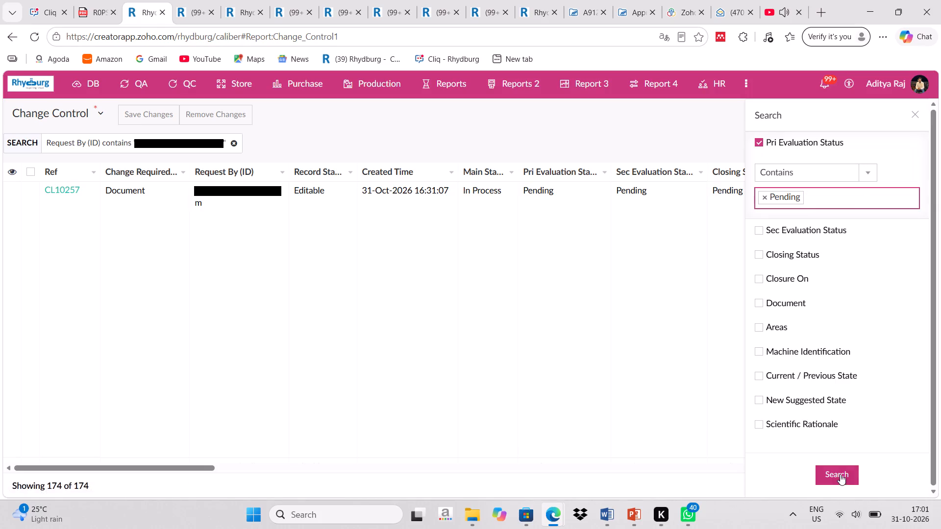
pyautogui.click(840, 475)
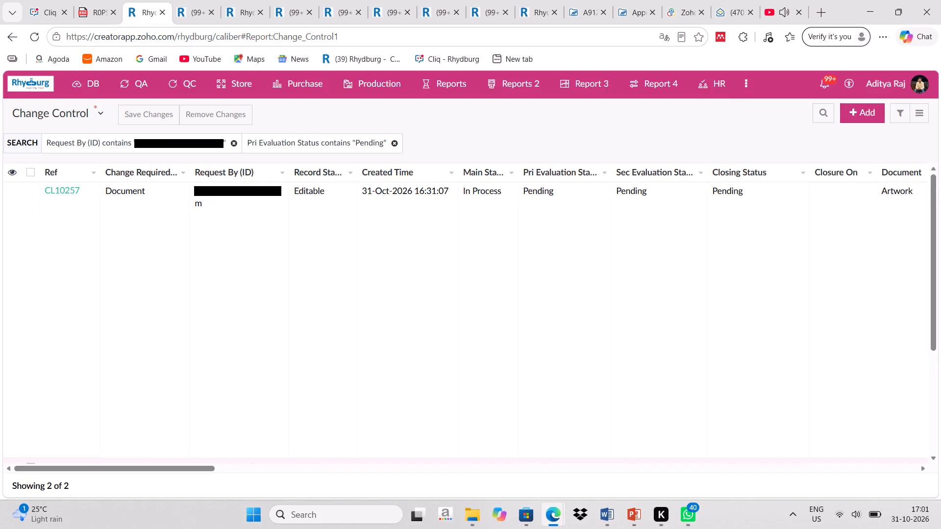
# Copy the reference CL10257 from the filtered report and send it to the MFR colleague in Cliq with "tbtk sir ishe approved kr doo aap".
pyautogui.hscroll(-13, 389, 405)
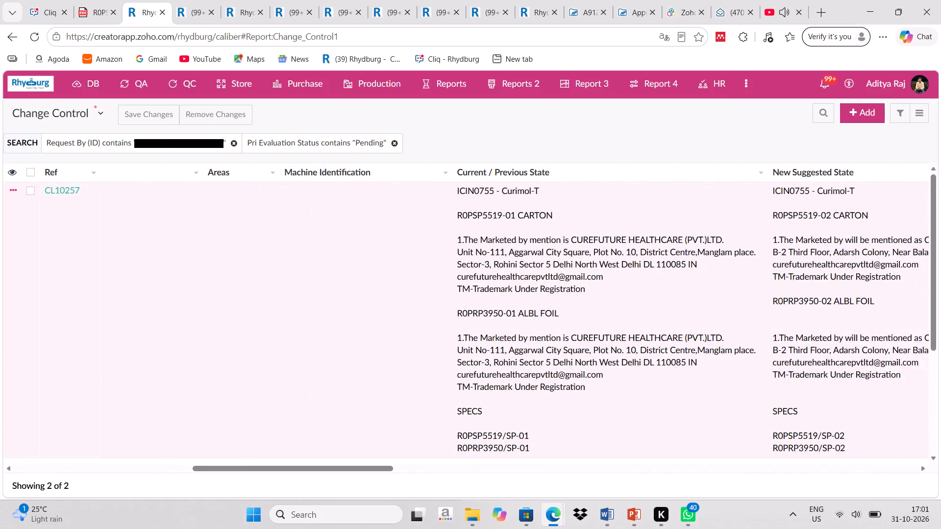
pyautogui.hscroll(12, 422, 194)
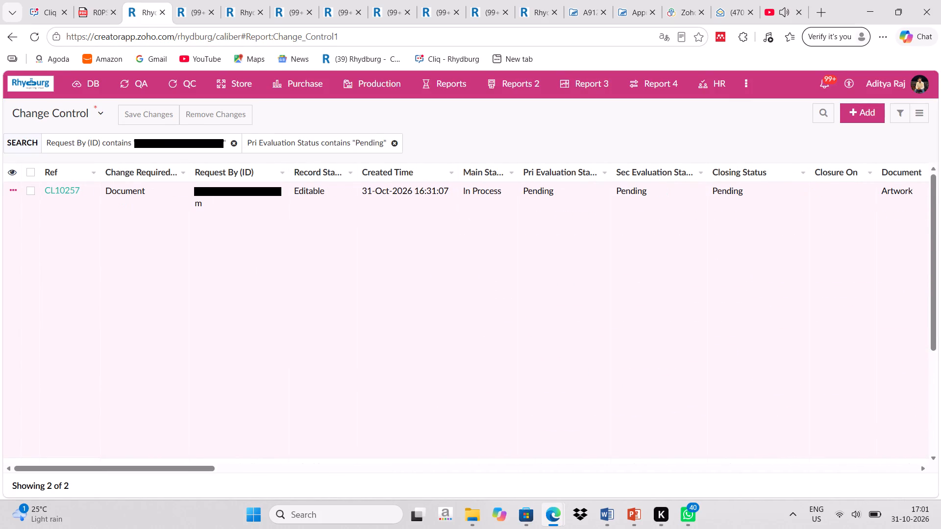
pyautogui.moveTo(43, 187); pyautogui.dragTo(88, 199)
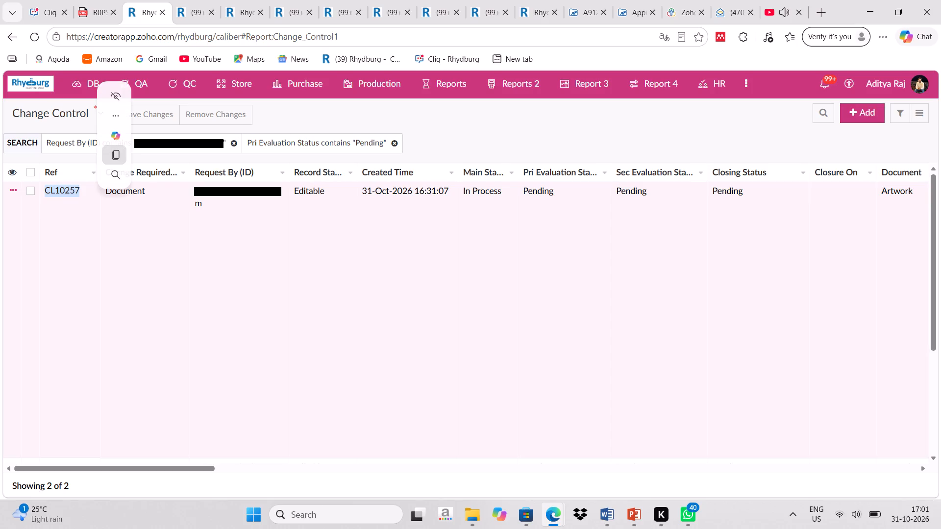
pyautogui.click(116, 156)
pyautogui.click(47, 15)
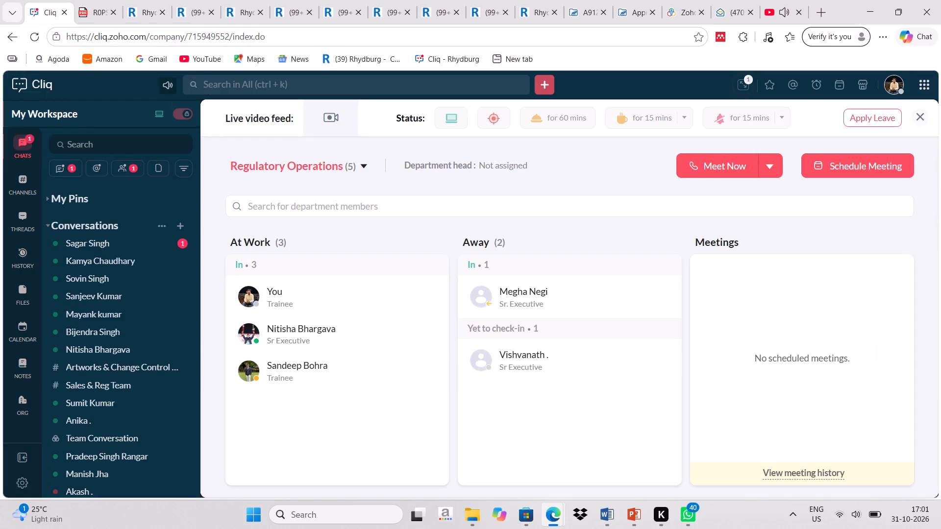
pyautogui.click(84, 242)
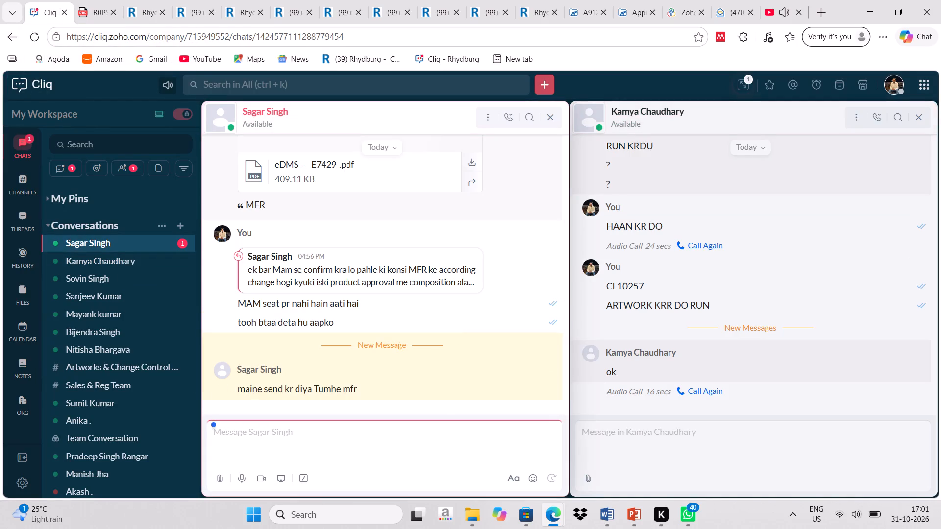
pyautogui.hotkey('ctrl', 'v')
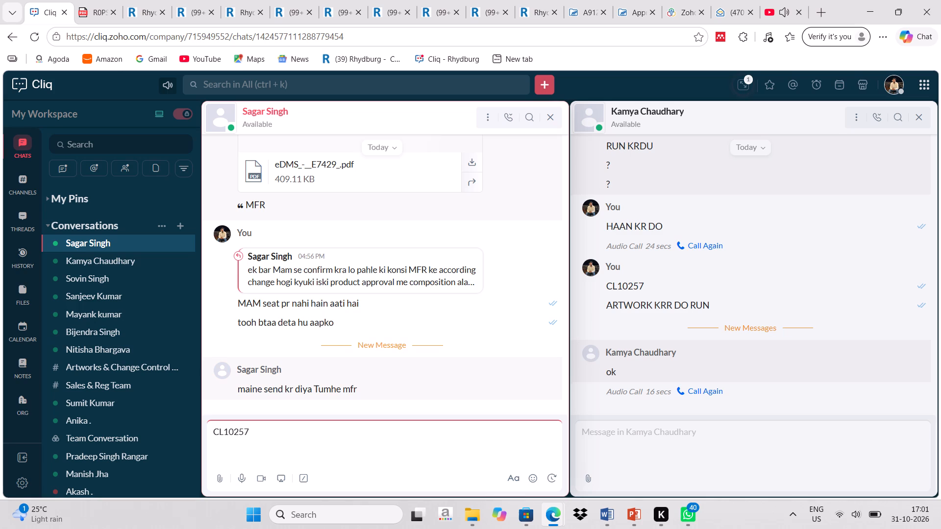
pyautogui.press('Return')
pyautogui.write('tbtk sir ishe approved kr doo aap')
pyautogui.press('Return')
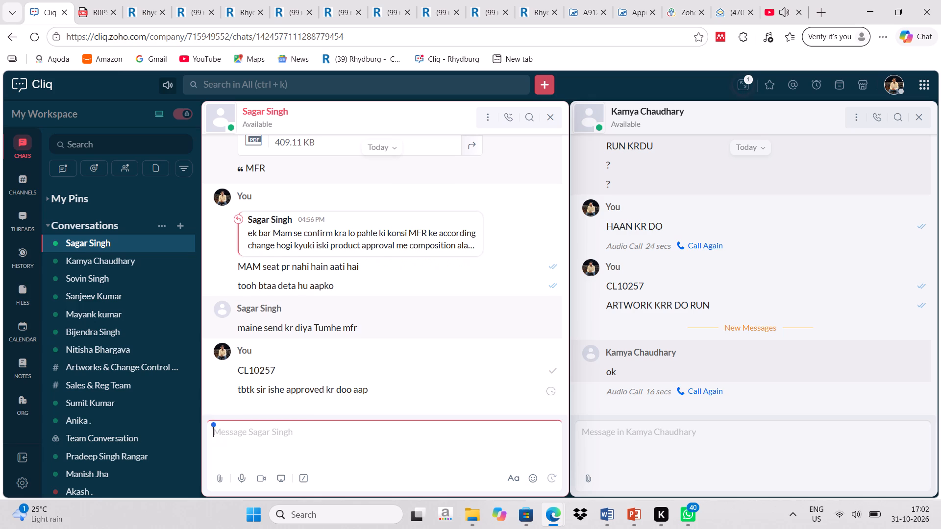
# Forward the file Curimol-T CC.cdr w.pdf from the artwork colleague's chat to the MFR colleague with the comment "new artwork".
pyautogui.click(925, 119)
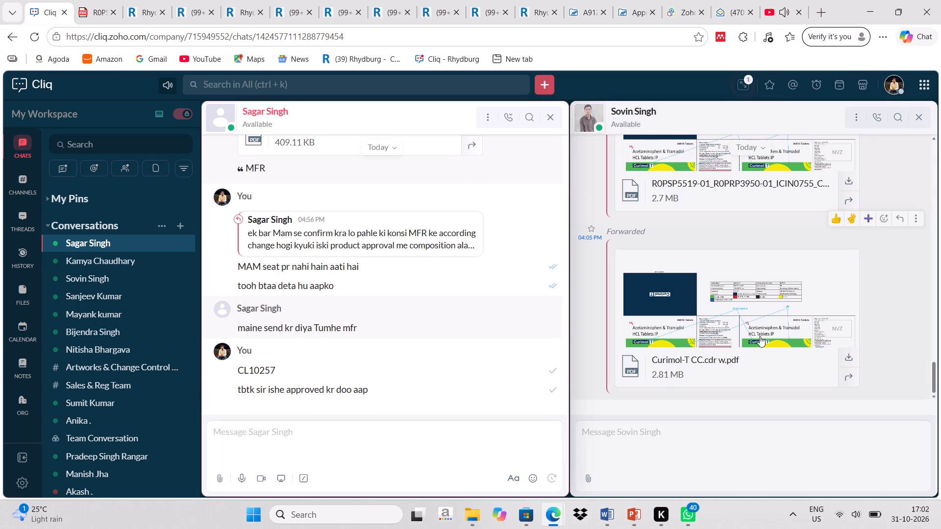
pyautogui.click(844, 377)
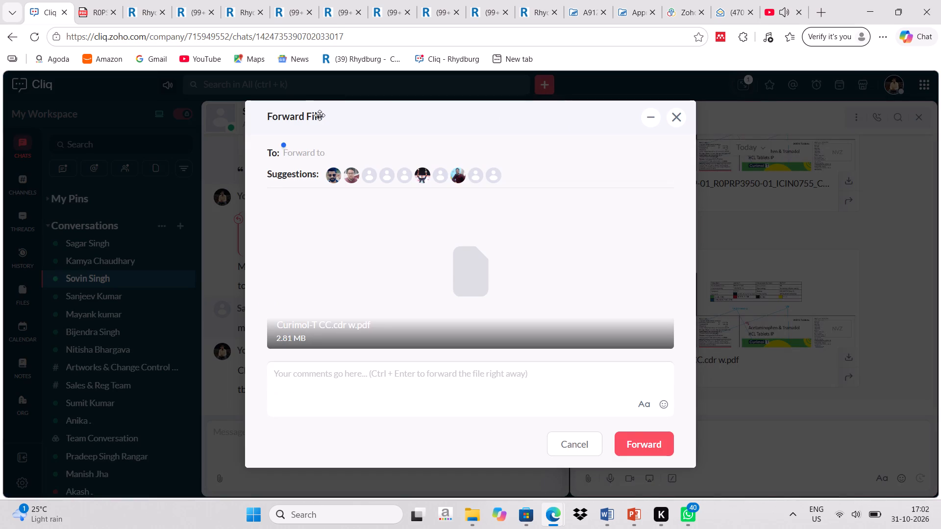
pyautogui.write('saga')
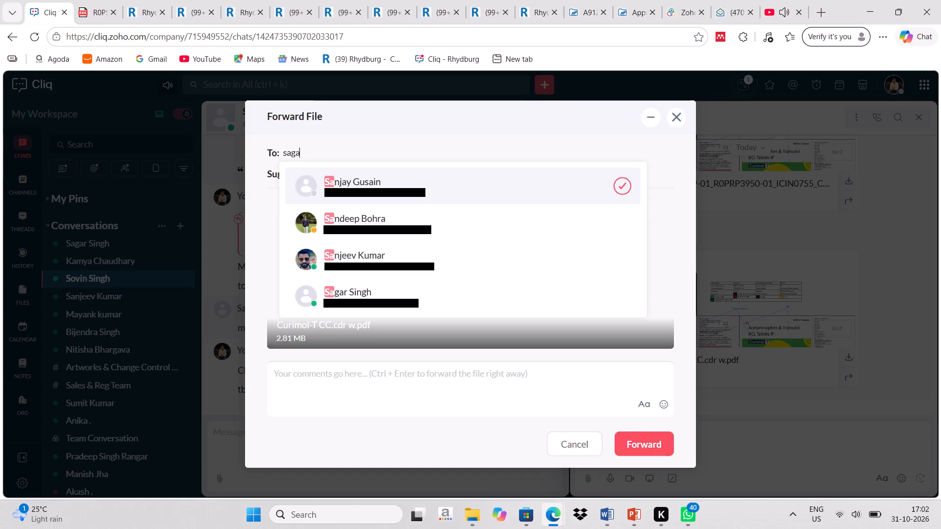
pyautogui.click(366, 186)
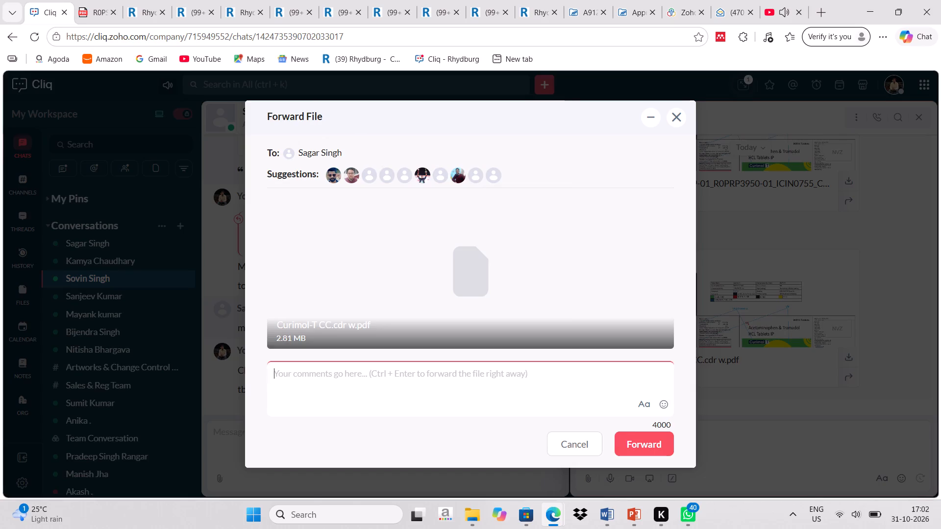
pyautogui.write('new artwork')
pyautogui.press('Return')
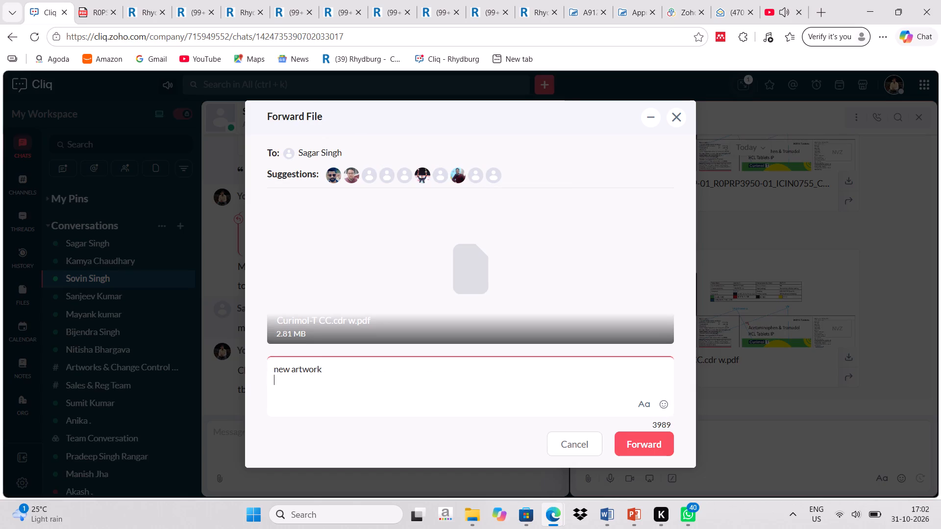
pyautogui.click(642, 442)
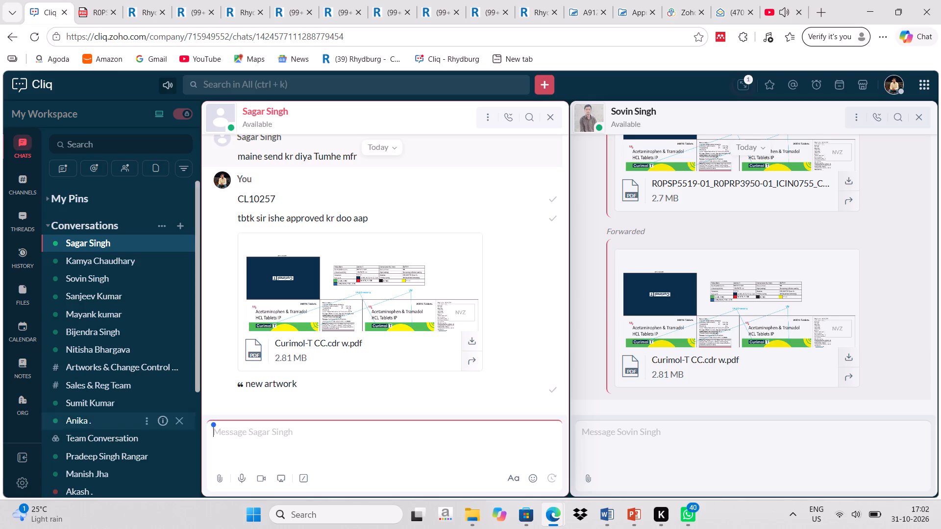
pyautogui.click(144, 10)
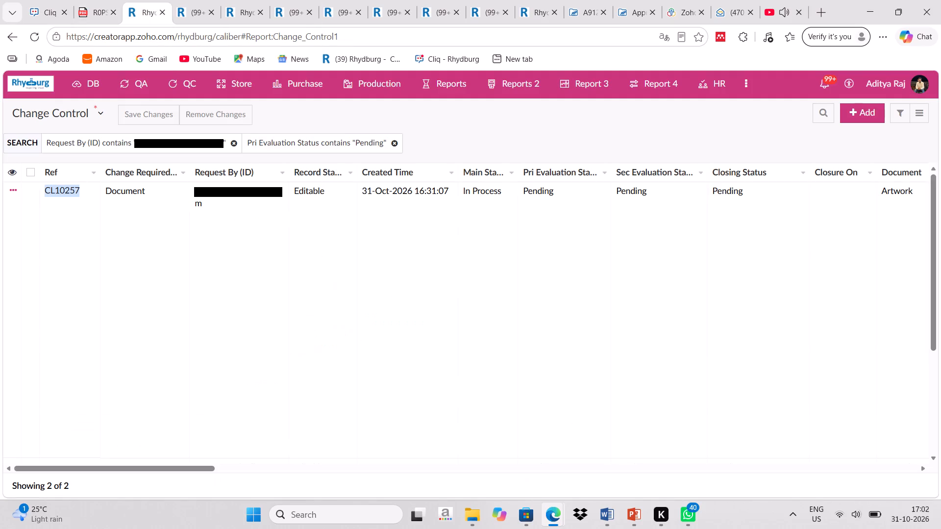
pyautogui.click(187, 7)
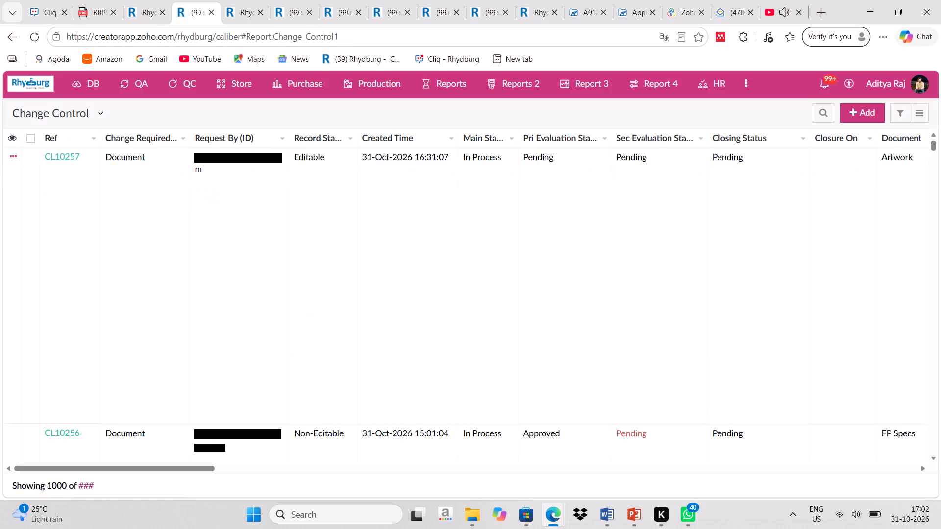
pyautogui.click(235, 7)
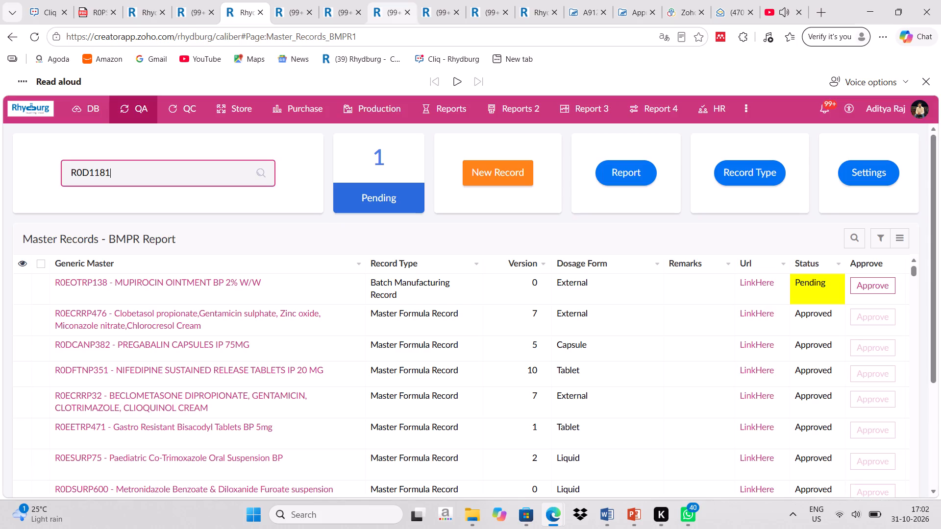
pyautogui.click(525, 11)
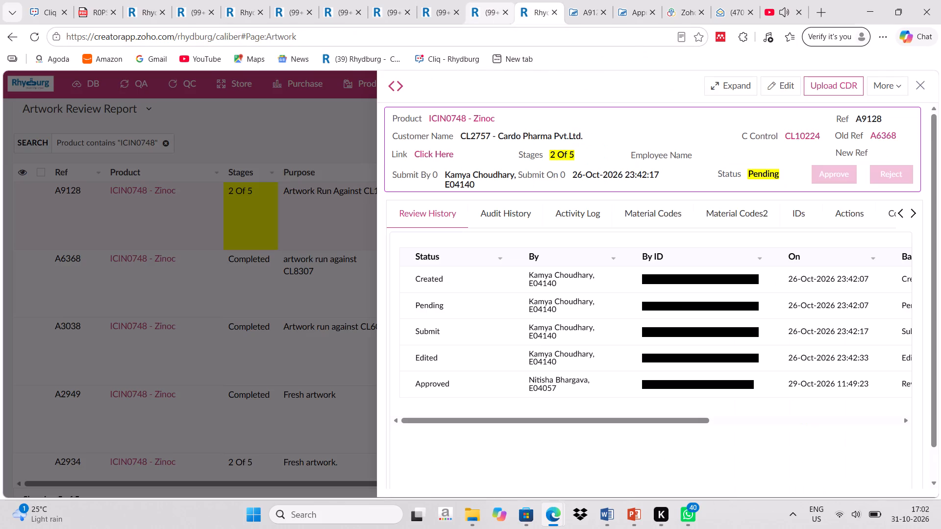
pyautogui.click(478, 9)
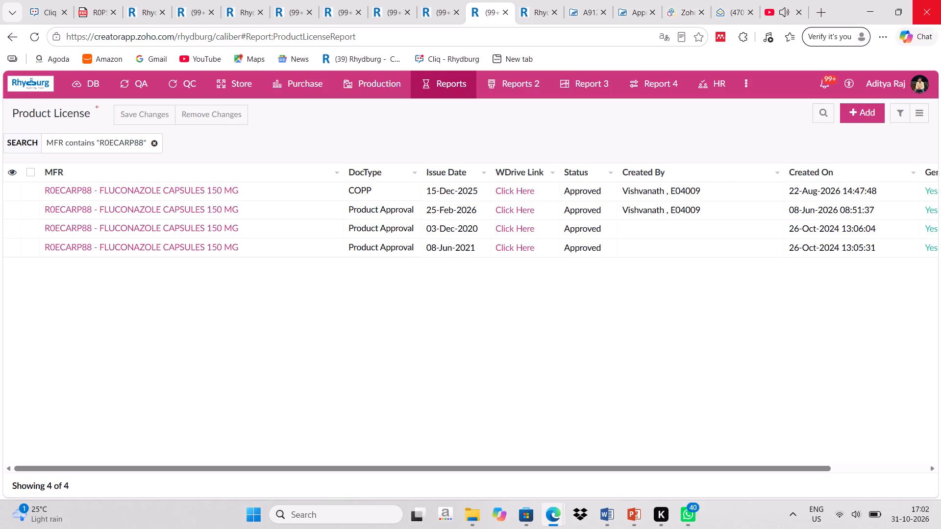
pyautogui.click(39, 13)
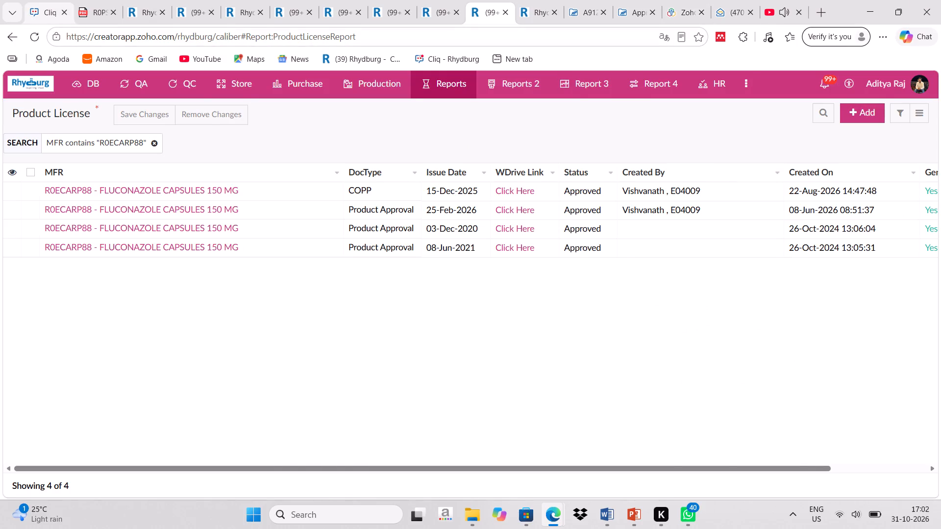
# Close the old YouTube page, open YouTube in a new browser tab and start a video from its home page.
pyautogui.doubleClick(797, 8)
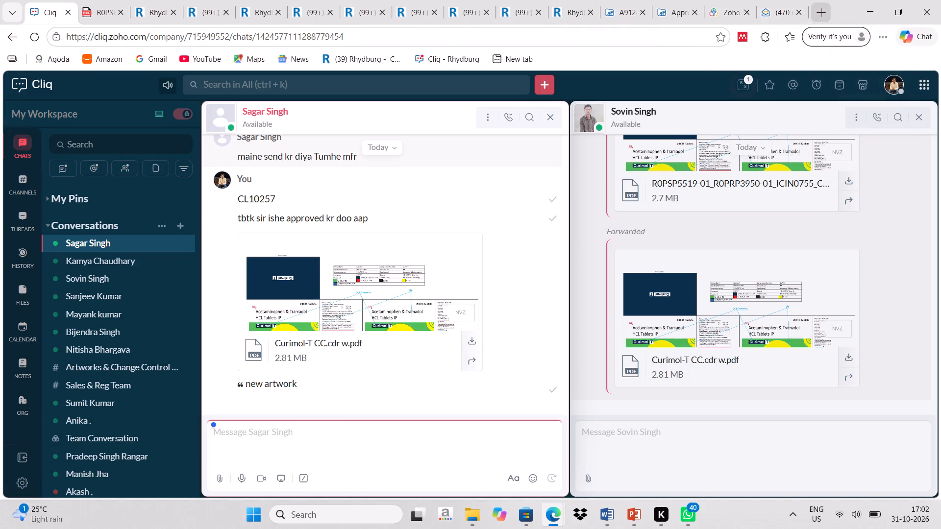
pyautogui.click(820, 9)
pyautogui.click(185, 51)
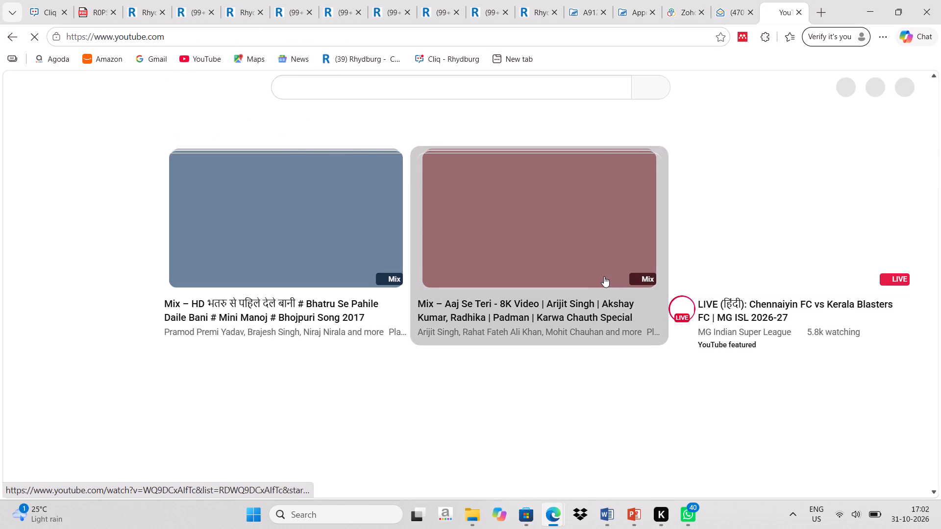
pyautogui.scroll(-1, 532, 312)
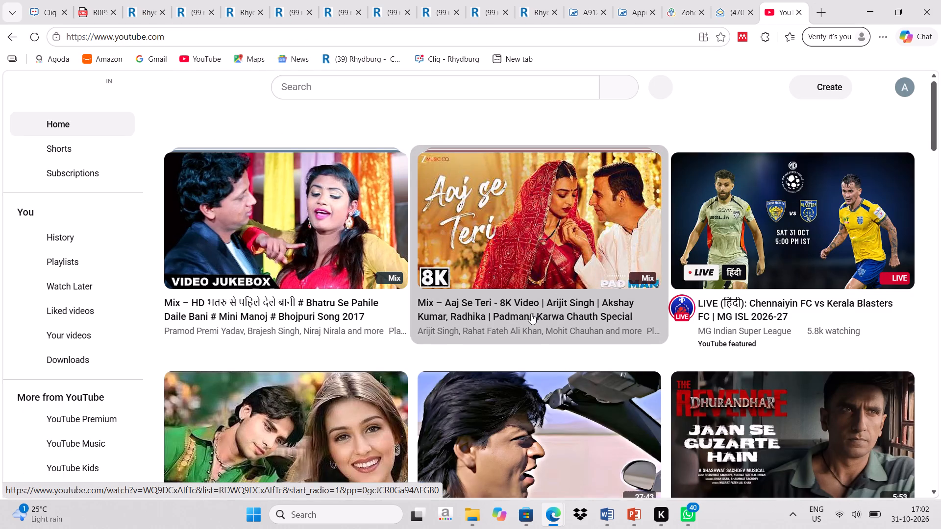
pyautogui.click(362, 381)
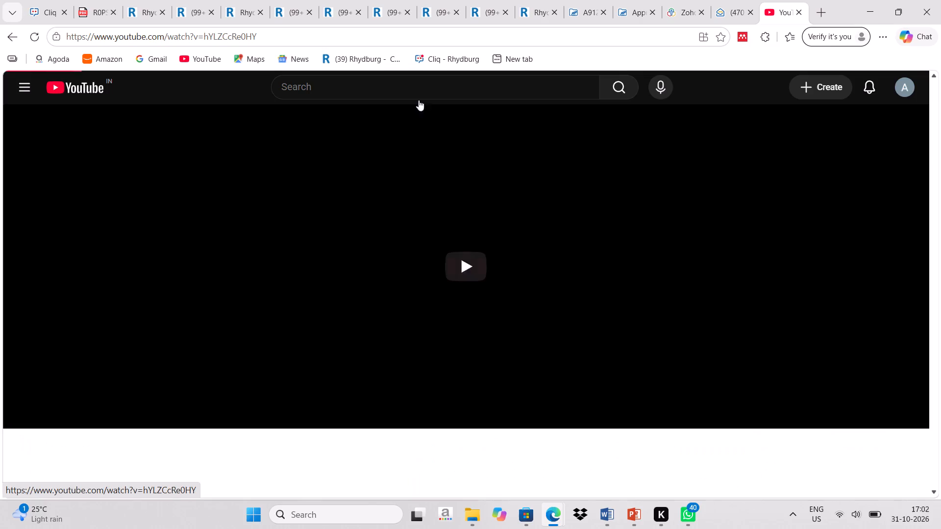
# Return to the filtered Change Control report.
pyautogui.click(140, 7)
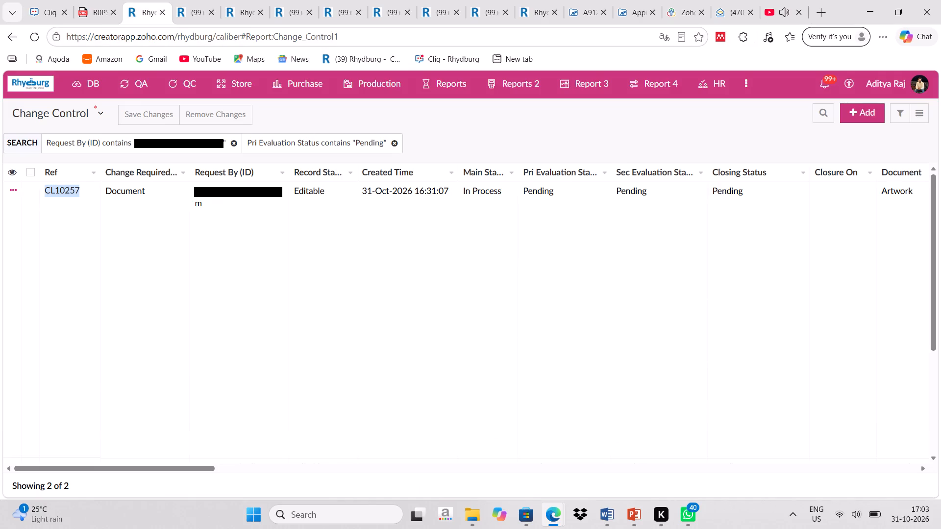
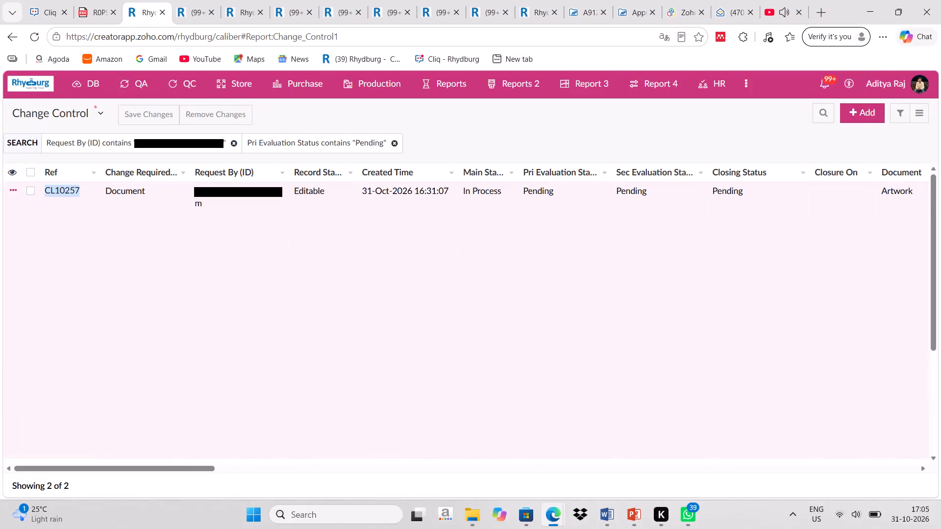
# Review the pending change controls in the filtered report, including the Current / Previous State details of the Dazfenac 50 artwork entry CL10244.
pyautogui.scroll(-5, 419, 350)
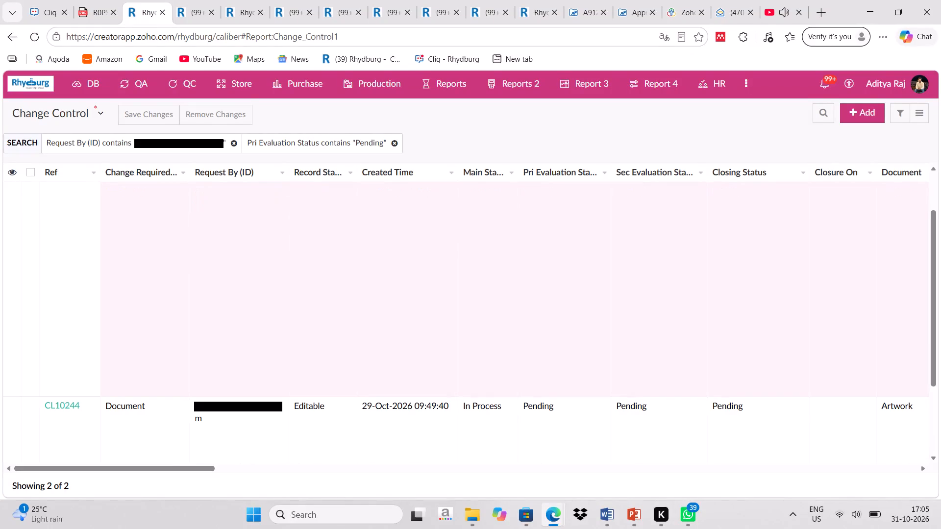
pyautogui.scroll(-4, 418, 354)
pyautogui.hscroll(-10, 418, 354)
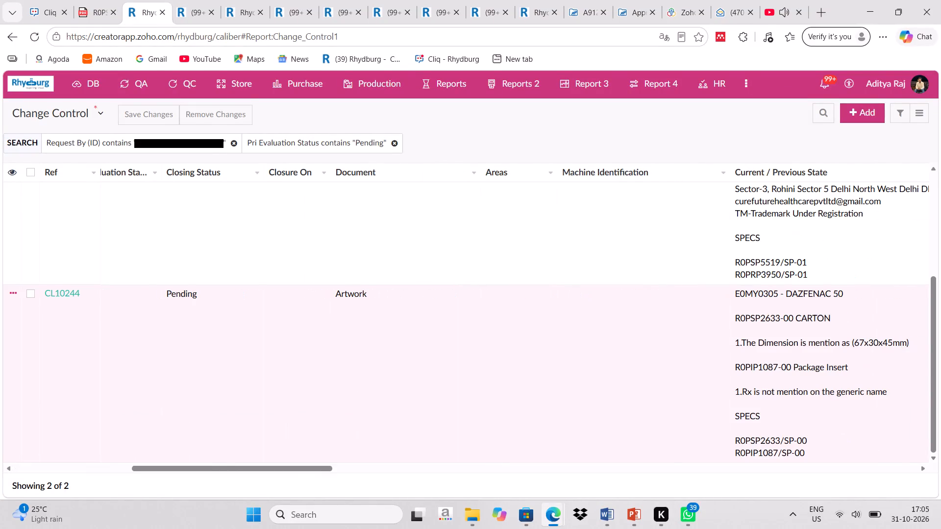
pyautogui.hscroll(-3, 418, 354)
pyautogui.hscroll(8, 418, 354)
pyautogui.scroll(-1, 418, 354)
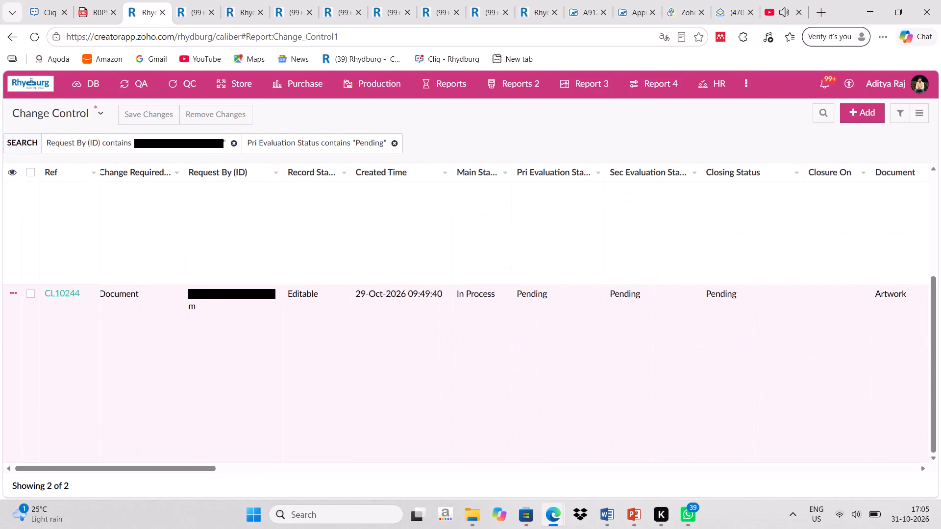
pyautogui.scroll(-1, 418, 354)
pyautogui.scroll(6, 418, 354)
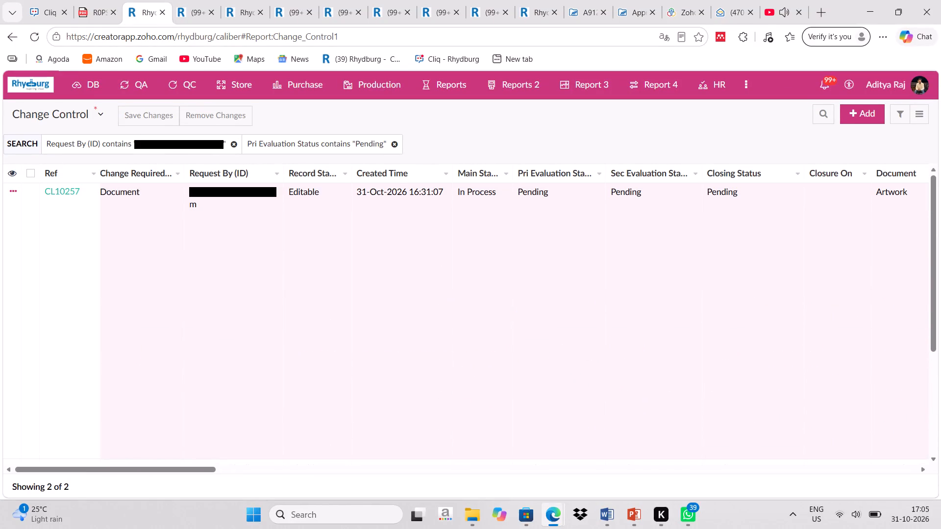
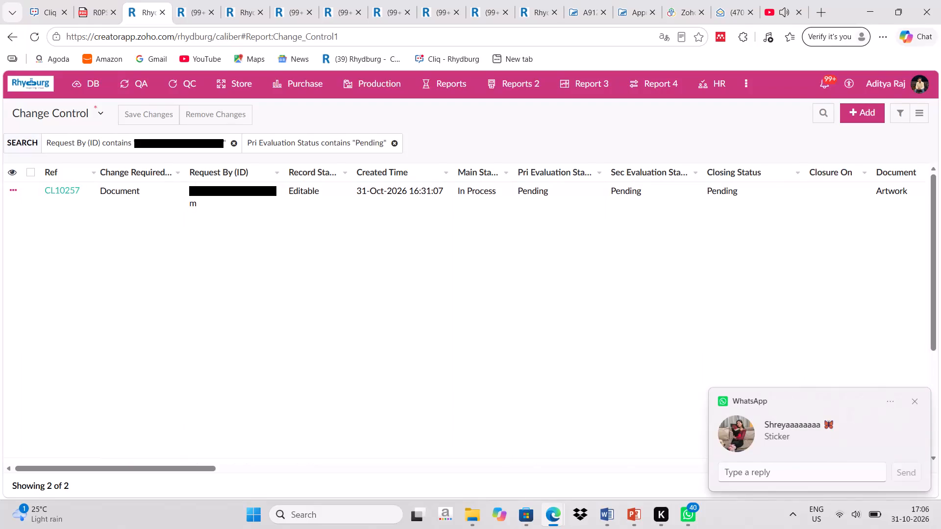
# Dismiss the WhatsApp message notification that covers part of the filtered Change Control report.
pyautogui.click(912, 397)
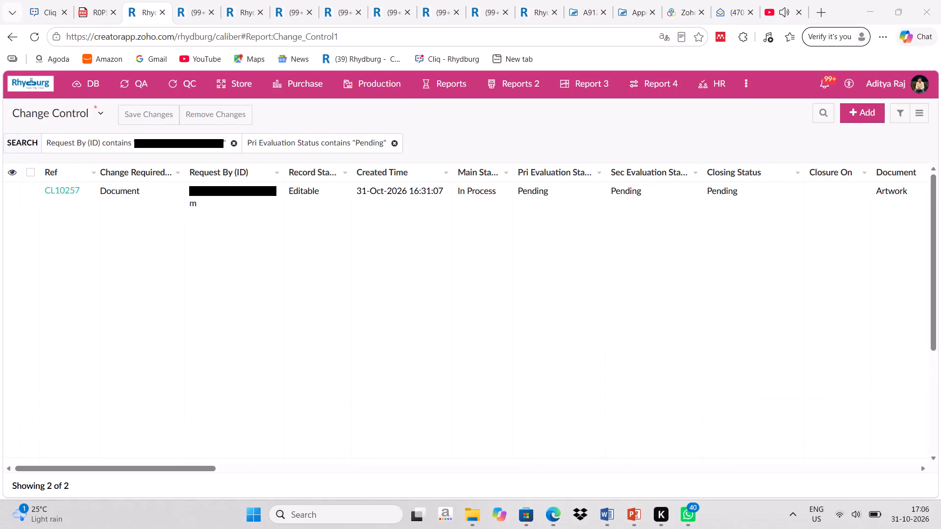
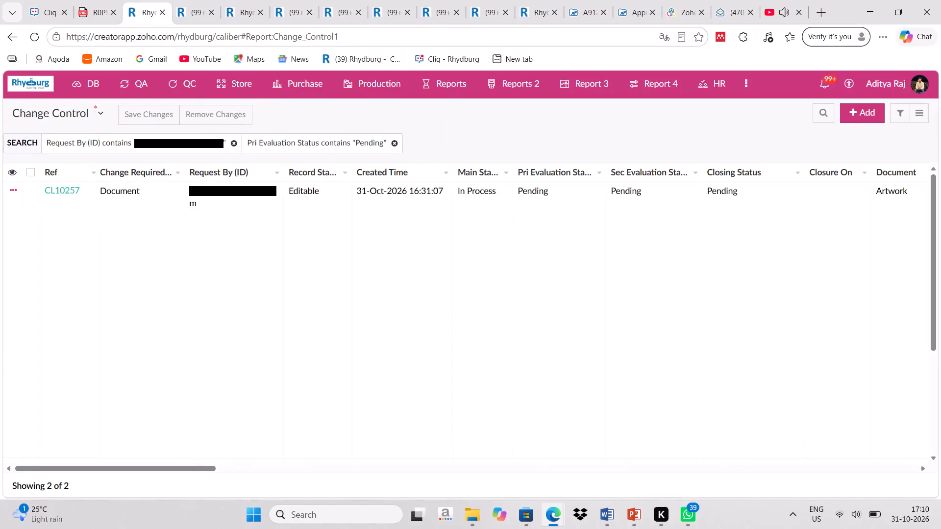
# Switch to Cliq, read the colleague's new reply about CL10257 and send the message "Ok sir" in that chat.
pyautogui.click(140, 12)
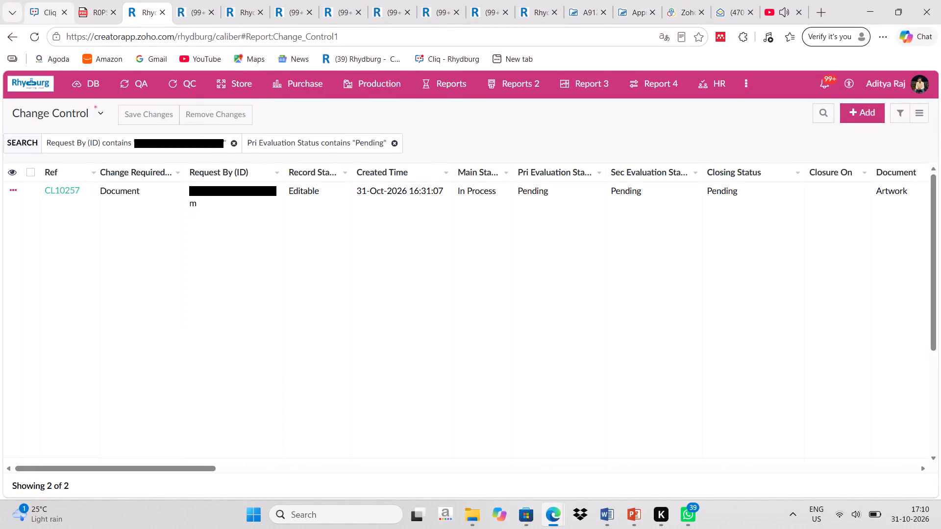
pyautogui.click(45, 4)
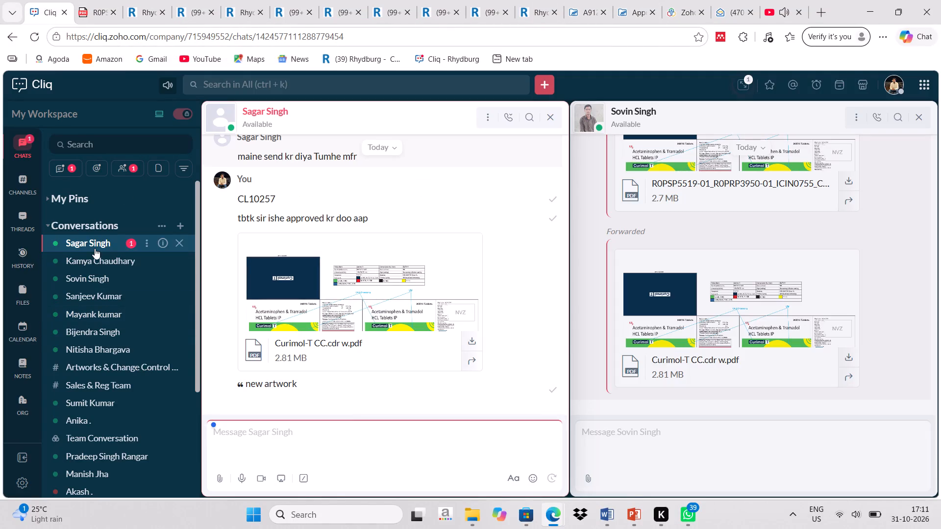
pyautogui.scroll(-15, 302, 277)
pyautogui.scroll(-5, 298, 347)
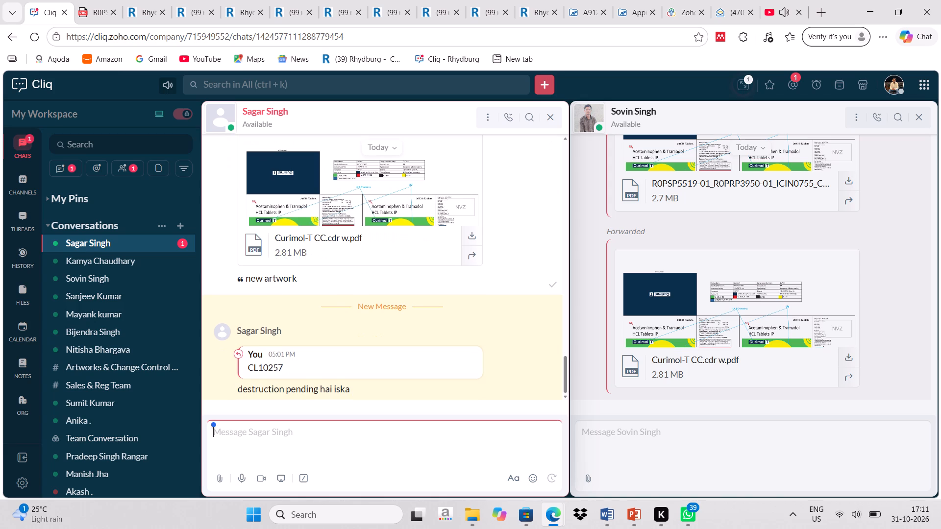
pyautogui.scroll(-4, 303, 333)
pyautogui.click(263, 369)
pyautogui.scroll(-7, 270, 380)
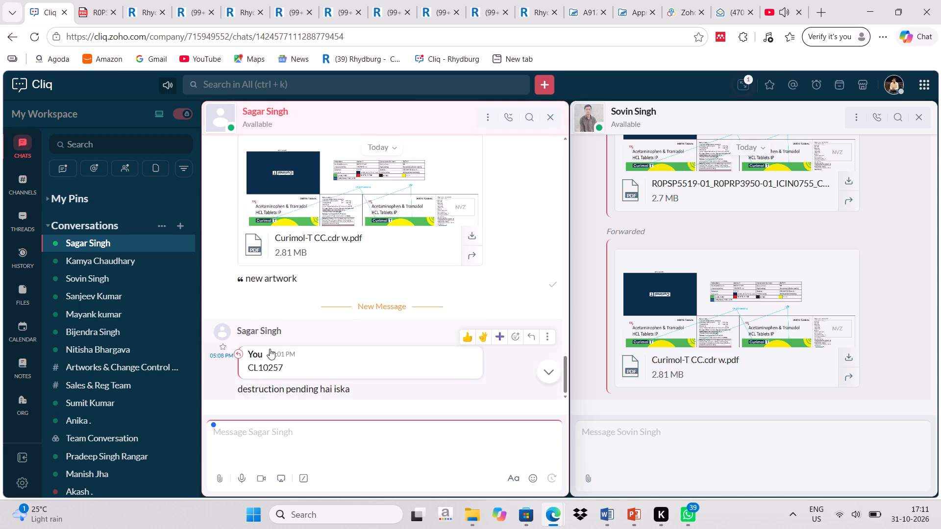
pyautogui.scroll(-5, 270, 348)
pyautogui.click(250, 425)
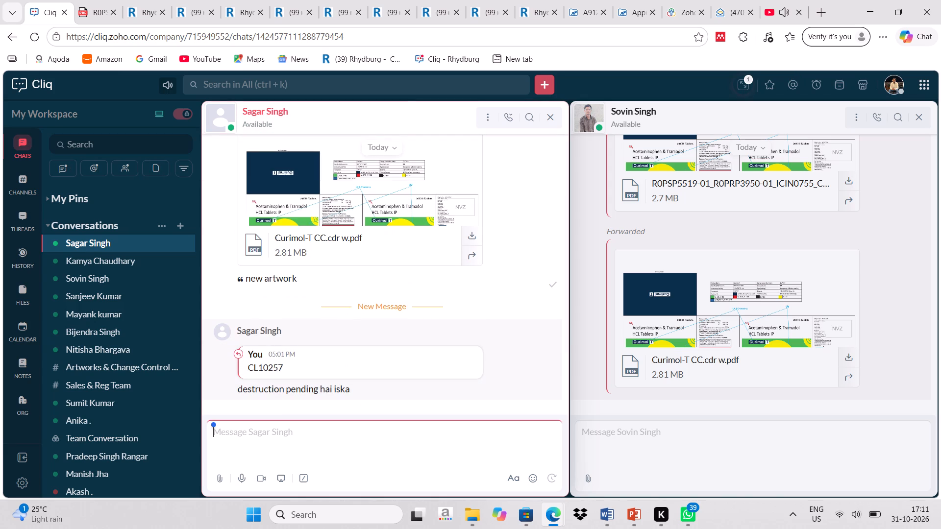
pyautogui.write('Ok sir')
pyautogui.press('Return')
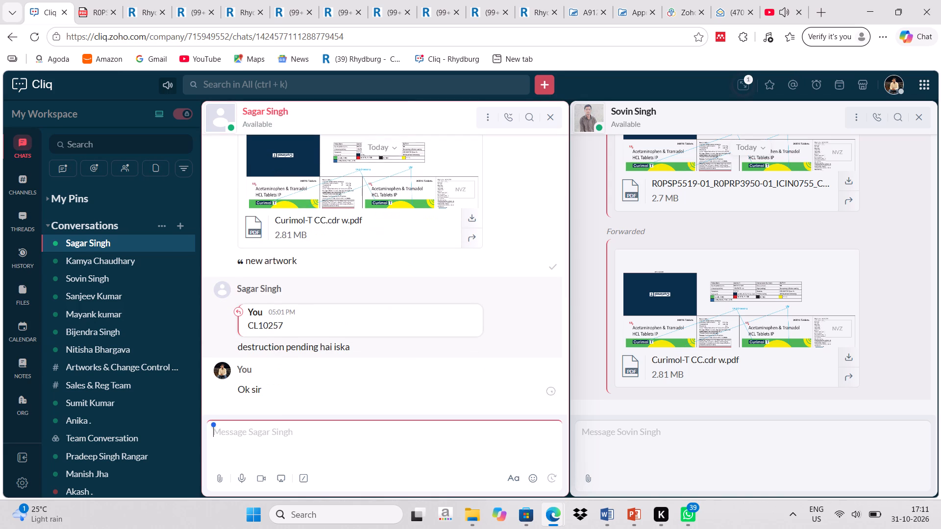
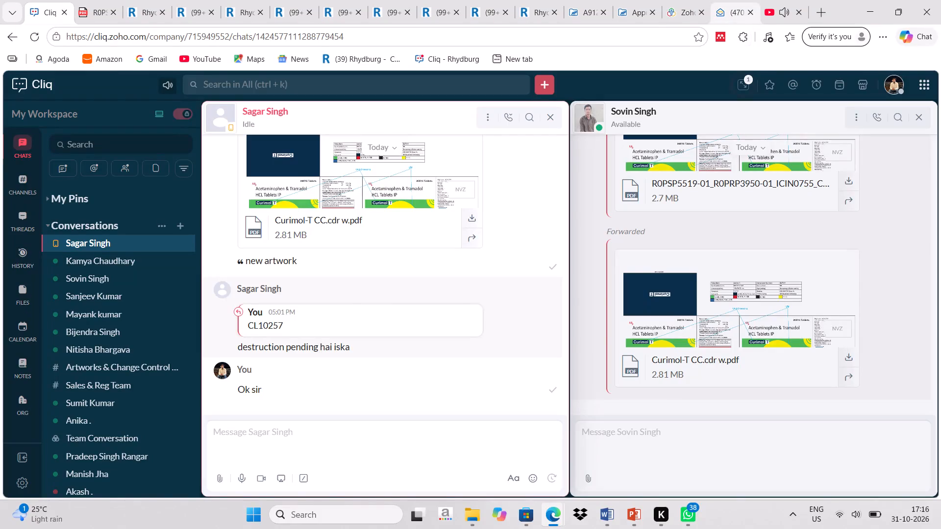
# Switch to Zoho People and look through the reporting manager and department members' check-in status on the overview.
pyautogui.click(692, 7)
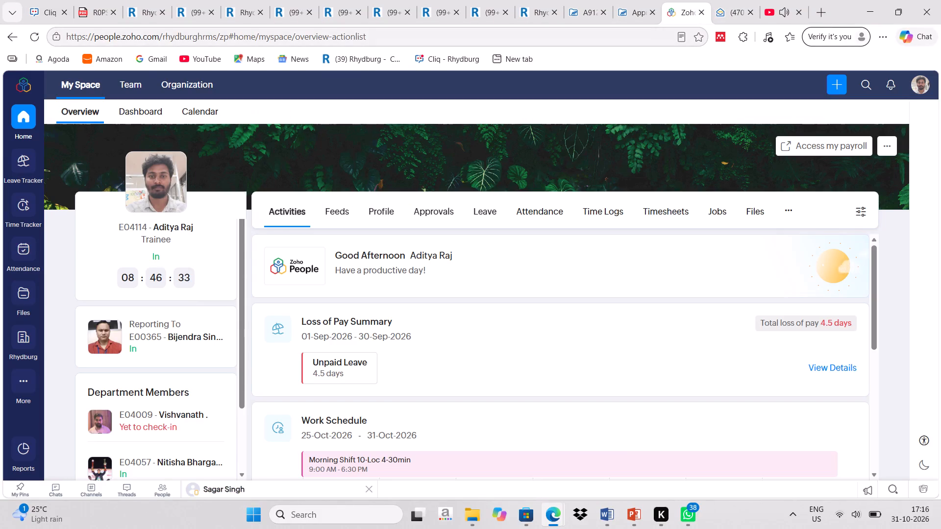
pyautogui.scroll(-11, 161, 327)
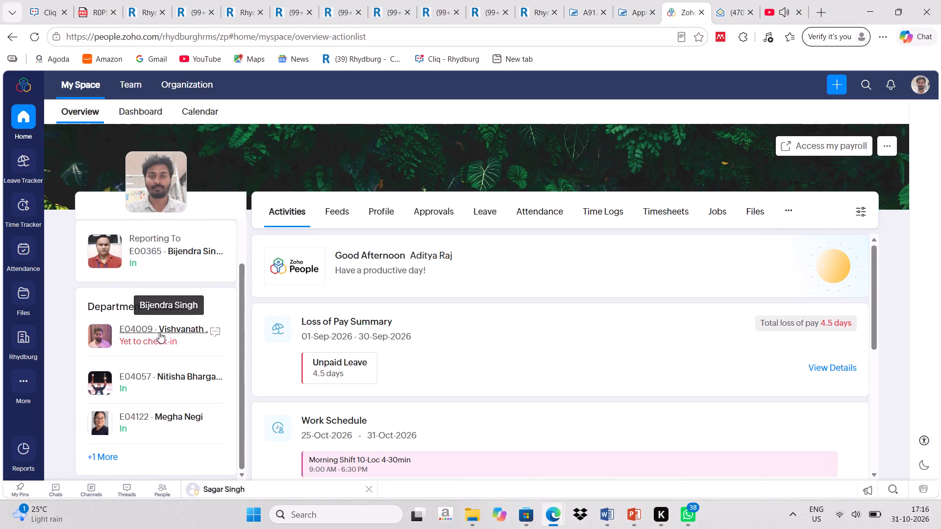
pyautogui.scroll(-2, 159, 332)
# Review the open Change Control reports, the Zinoc artwork record A9128 and the Cliq chat about CL10257.
pyautogui.click(195, 6)
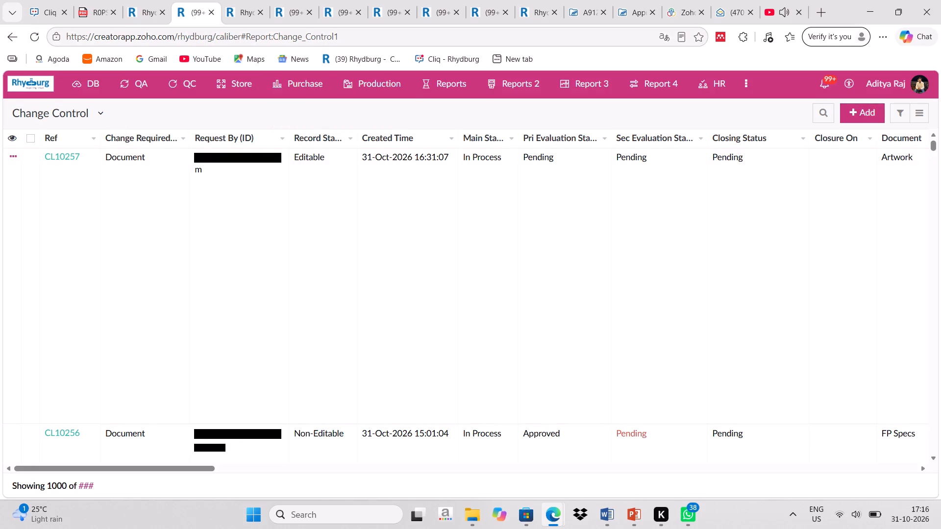
pyautogui.click(146, 8)
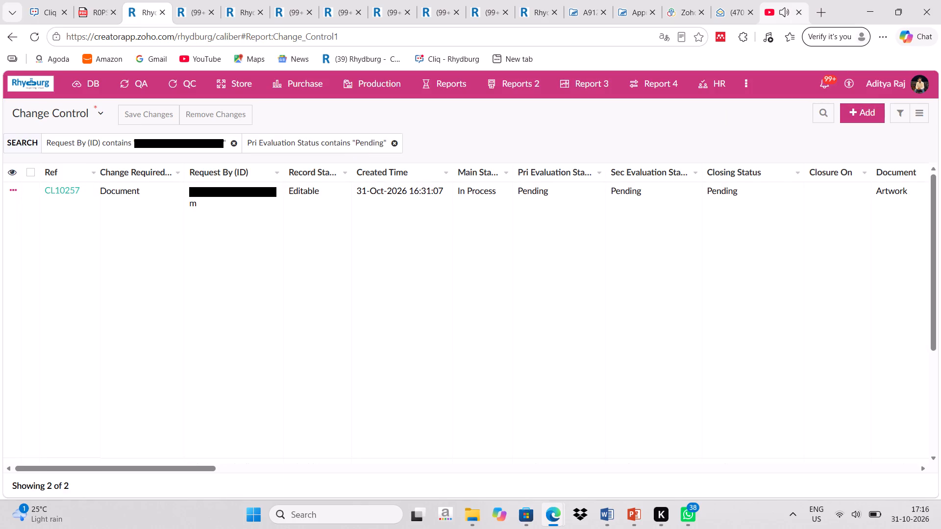
pyautogui.click(777, 12)
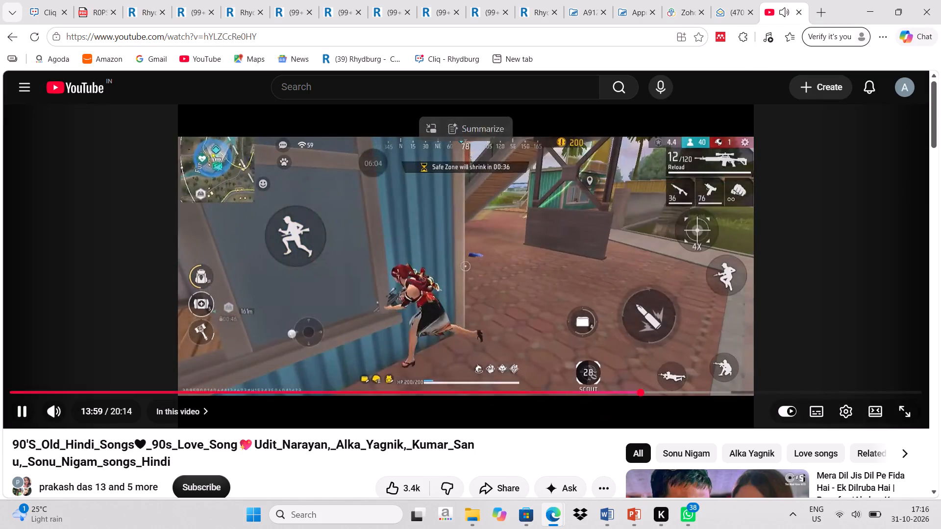
pyautogui.click(537, 11)
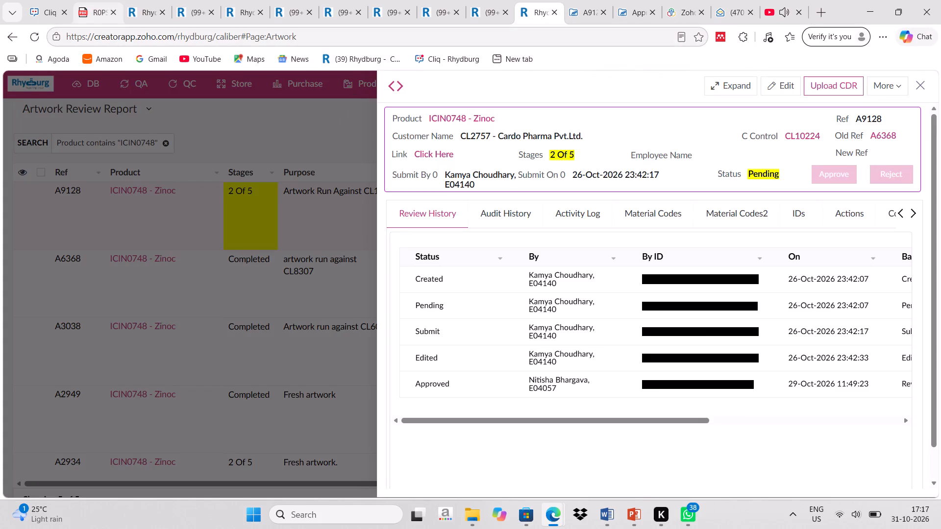
pyautogui.click(34, 11)
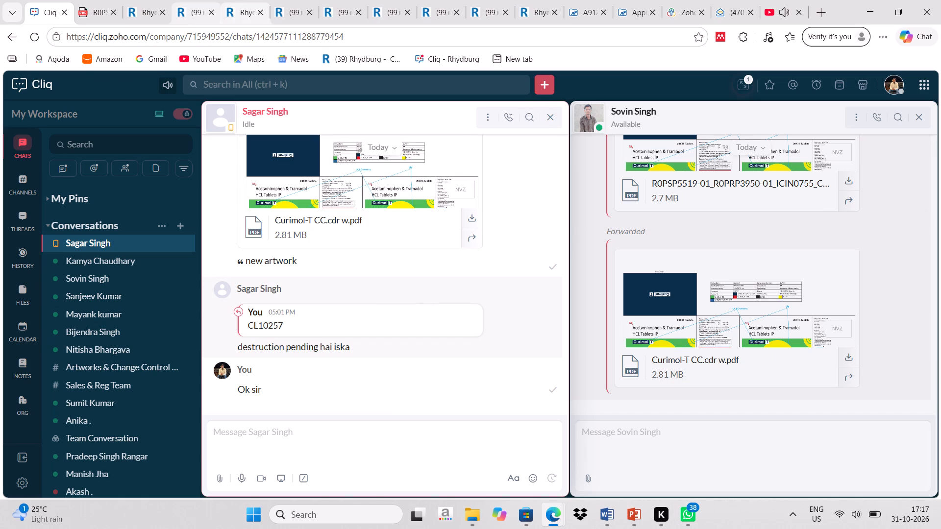
pyautogui.click(197, 9)
pyautogui.click(231, 12)
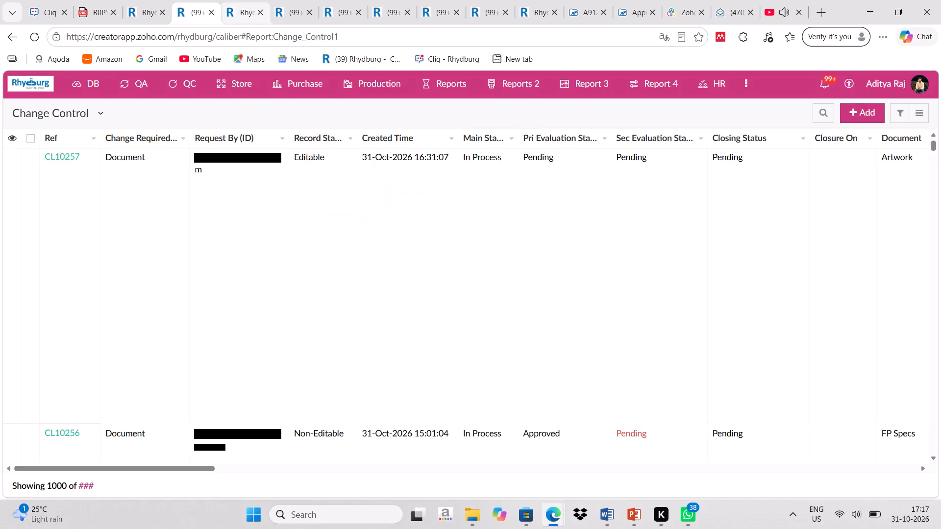
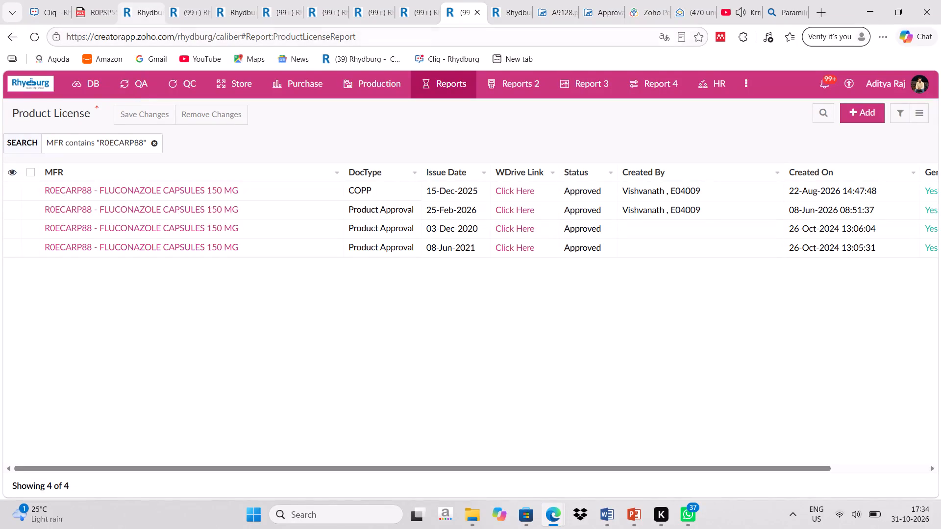
# Return to the open Change Control report filtered by requester and pending primary evaluation status to view CL10257.
pyautogui.click(148, 11)
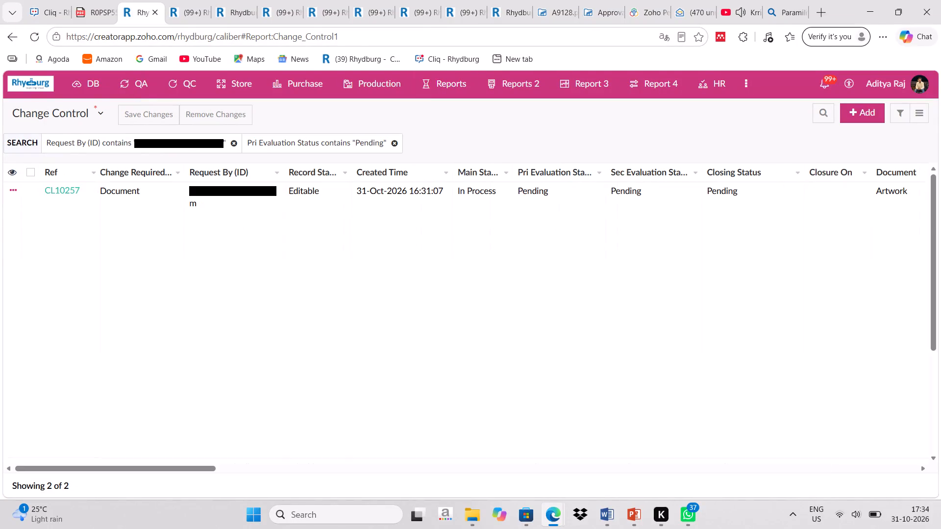